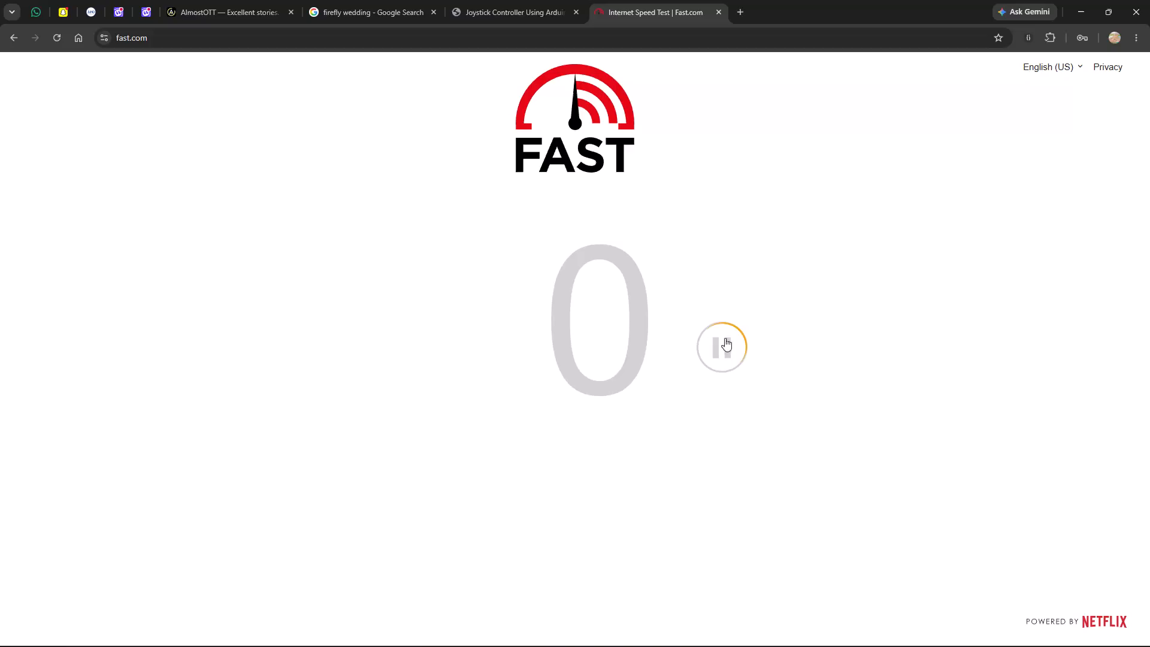
Open the Joystick Controller Using Arduino Uno report and look through it from the cover to section 3.3, Description of Block Diagram.
{"action": "left_click", "coordinate": [534, 0]}
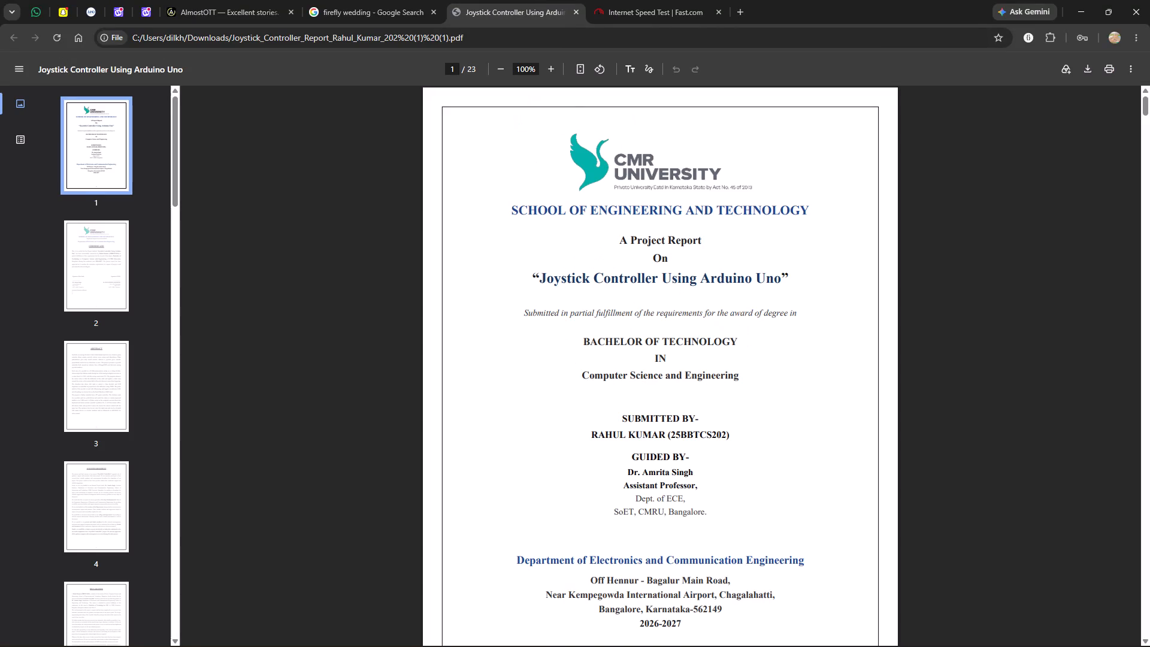
{"action": "scroll", "coordinate": [654, 303], "scroll_direction": "down", "scroll_amount": 11}
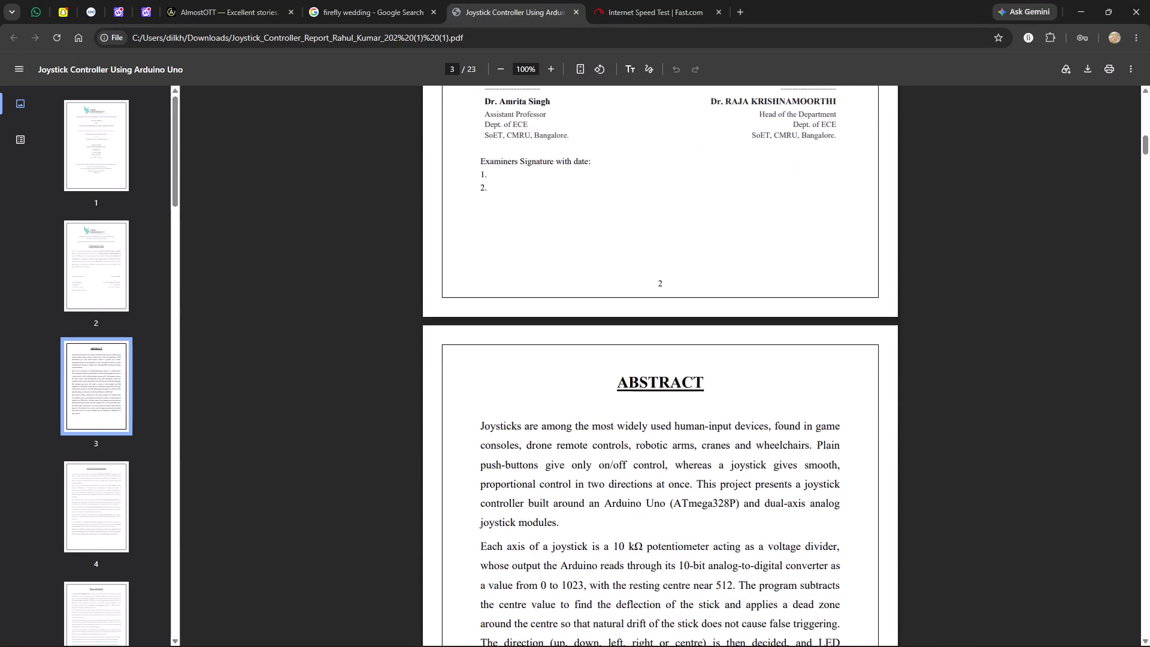
{"action": "scroll", "coordinate": [654, 303], "scroll_direction": "down", "scroll_amount": 20}
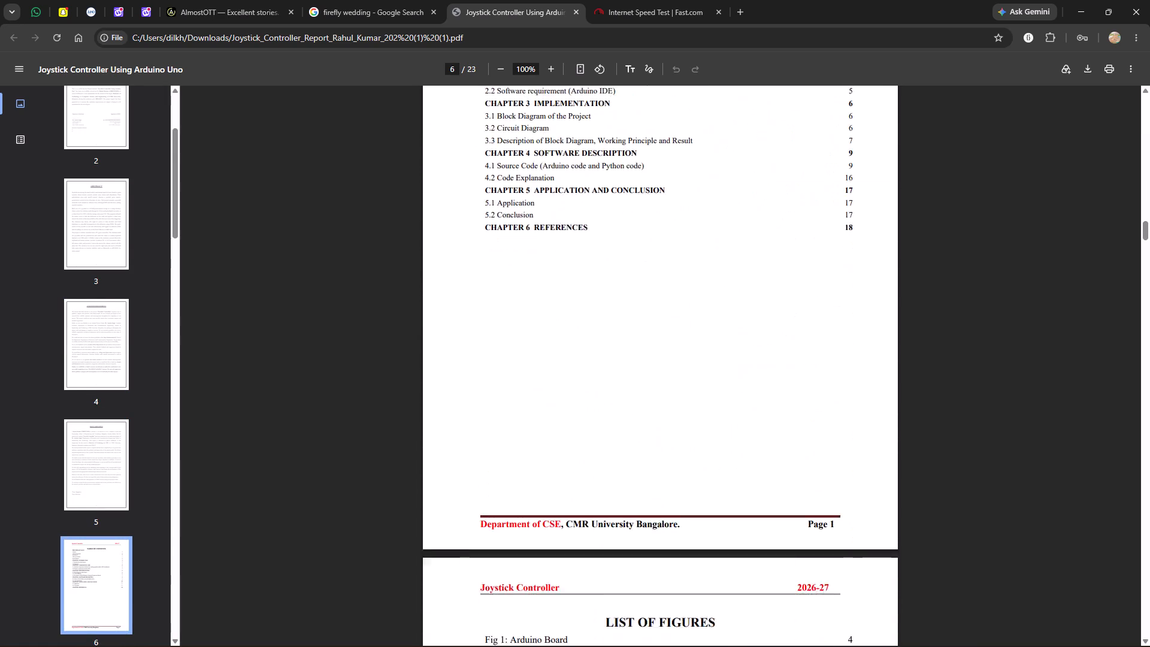
{"action": "scroll", "coordinate": [654, 303], "scroll_direction": "down", "scroll_amount": 15}
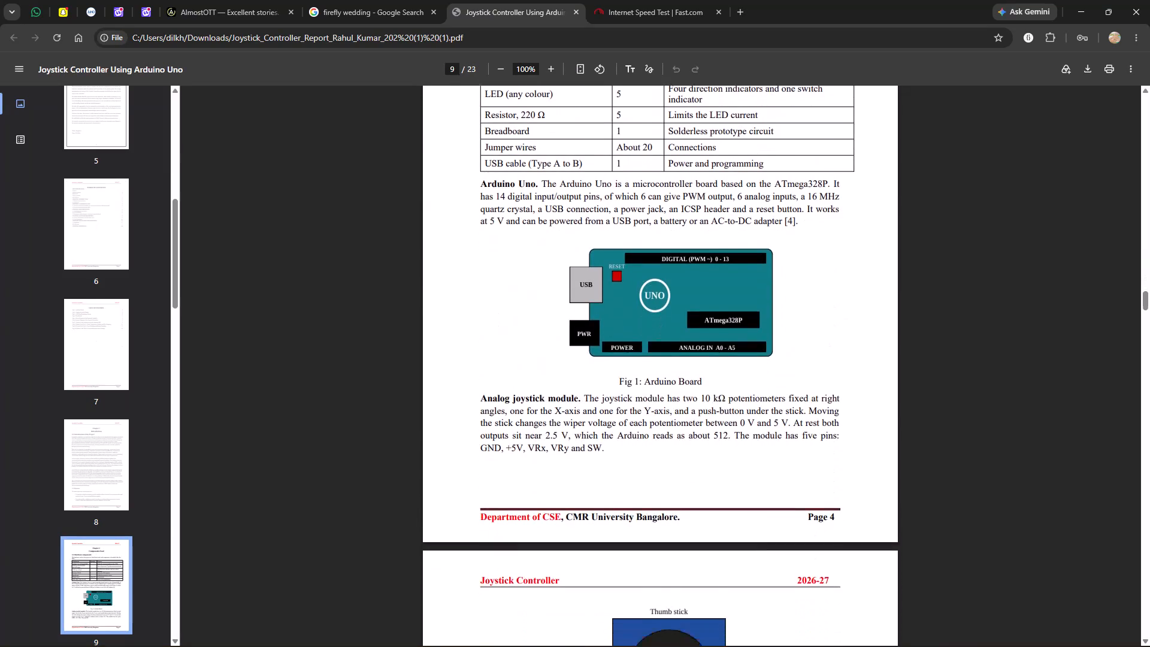
{"action": "scroll", "coordinate": [654, 303], "scroll_direction": "down", "scroll_amount": 11}
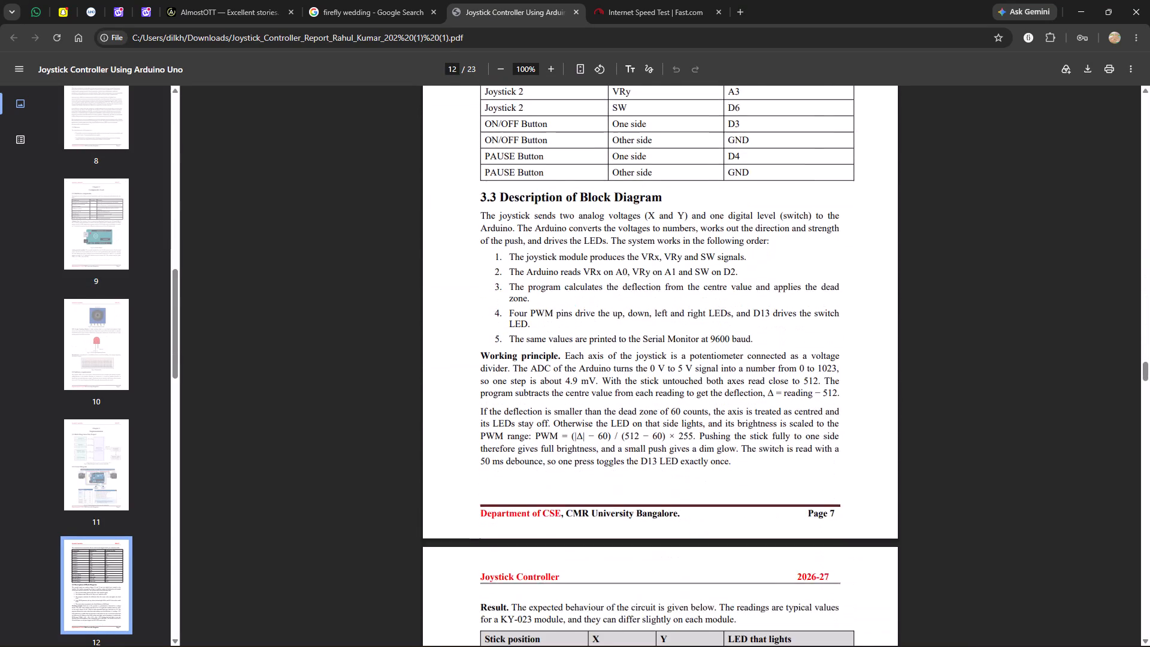
Examine the report's Chapter 4 Software Description, from the Arduino and Python source code to the 4.2 Code Explanation table.
{"action": "scroll", "coordinate": [654, 303], "scroll_direction": "down", "scroll_amount": 8}
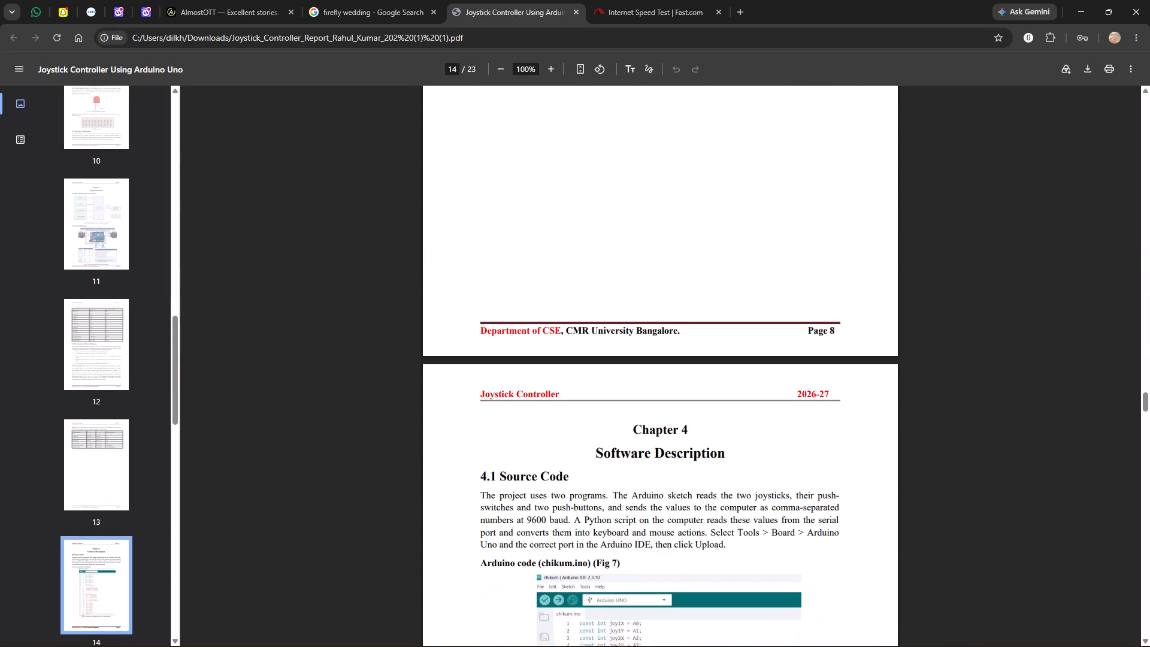
{"action": "scroll", "coordinate": [654, 303], "scroll_direction": "down", "scroll_amount": 12}
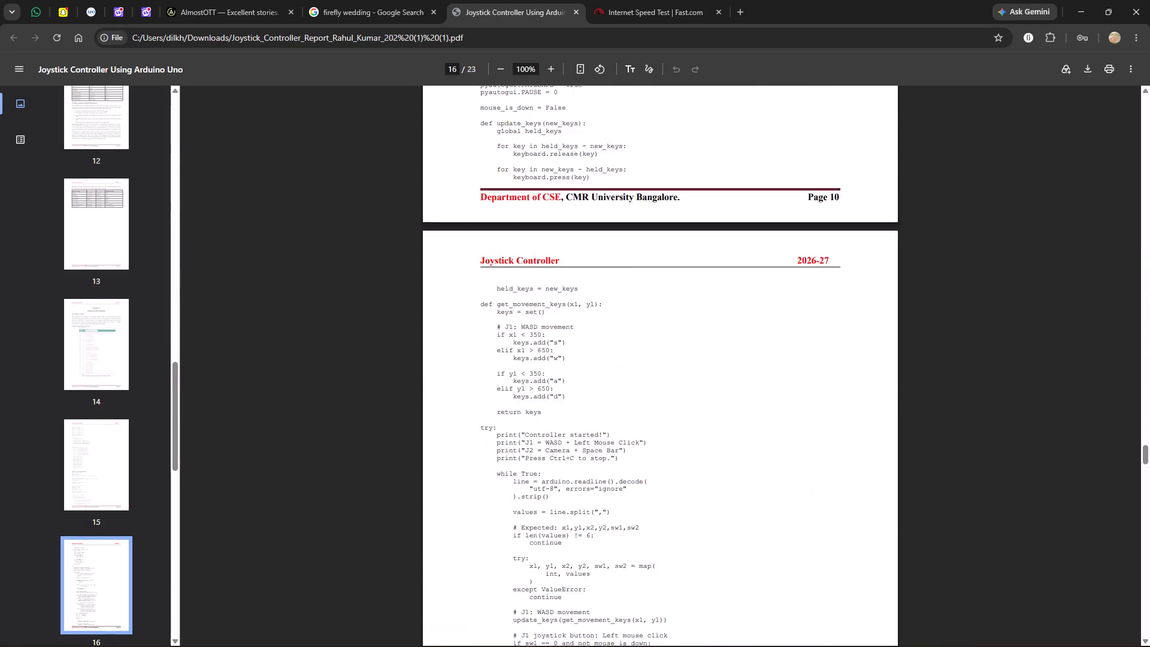
{"action": "scroll", "coordinate": [654, 303], "scroll_direction": "down", "scroll_amount": 12}
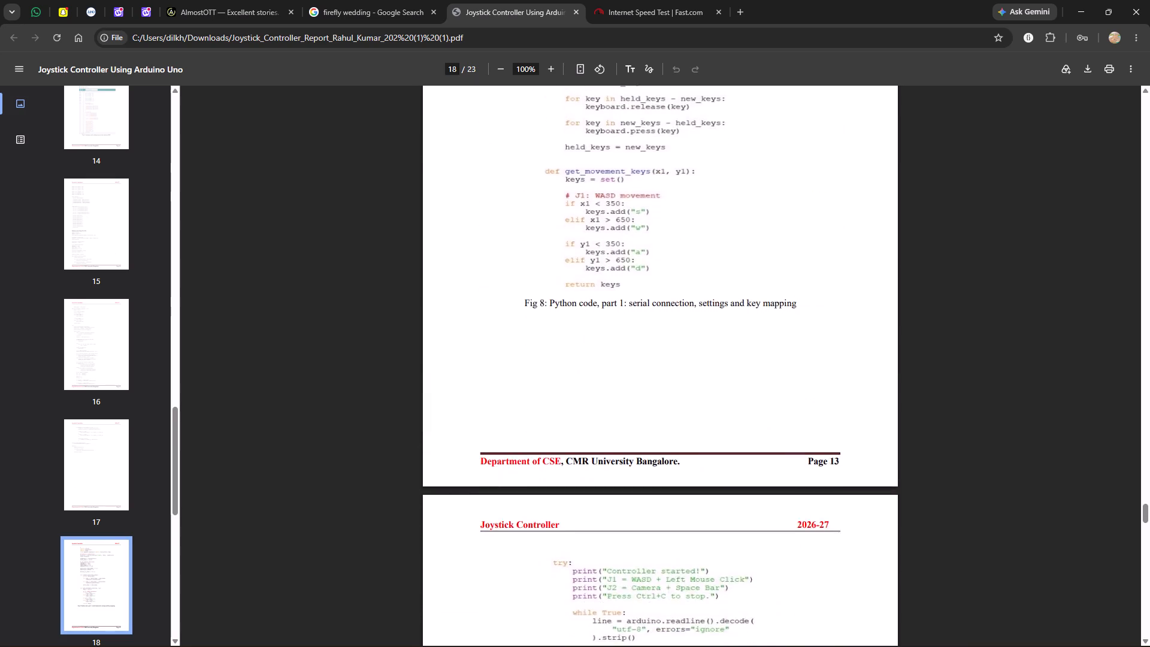
{"action": "scroll", "coordinate": [654, 303], "scroll_direction": "down", "scroll_amount": 12}
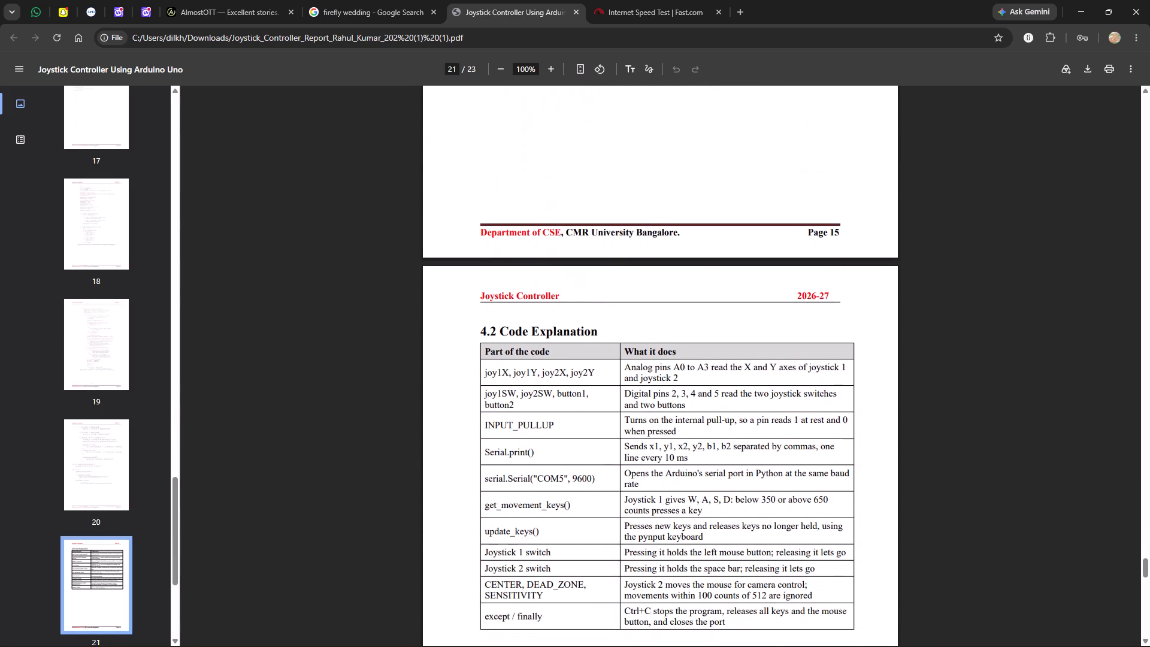
{"action": "scroll", "coordinate": [654, 303], "scroll_direction": "down", "scroll_amount": 4}
{"action": "scroll", "coordinate": [654, 303], "scroll_direction": "up", "scroll_amount": 1}
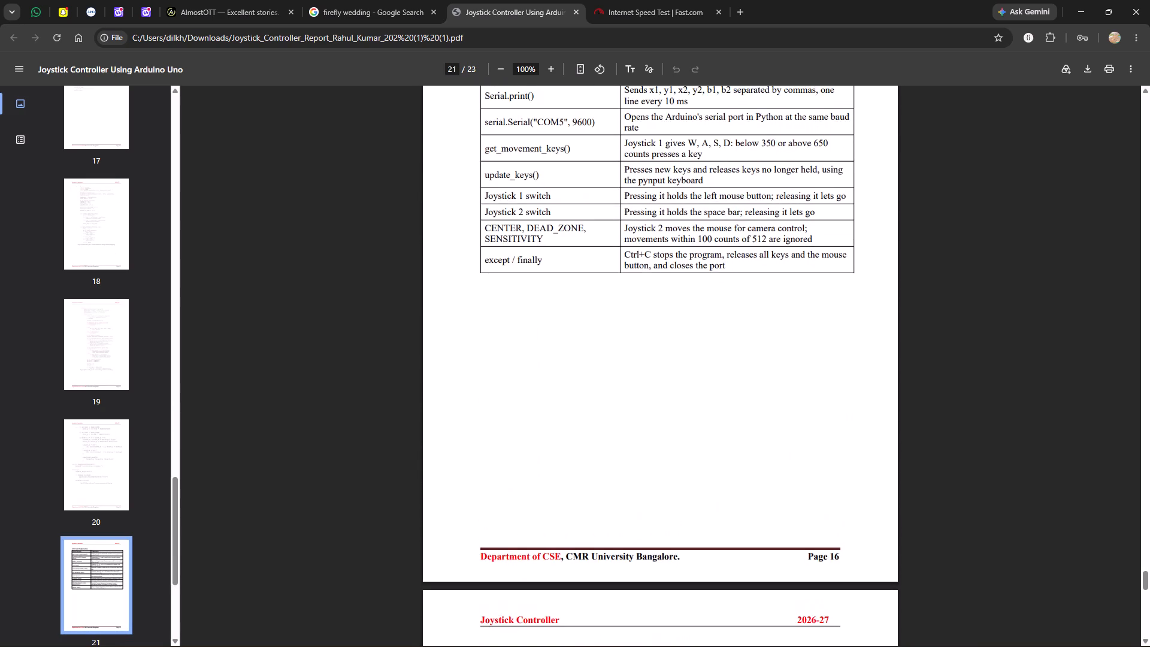
{"action": "scroll", "coordinate": [654, 303], "scroll_direction": "down", "scroll_amount": 1}
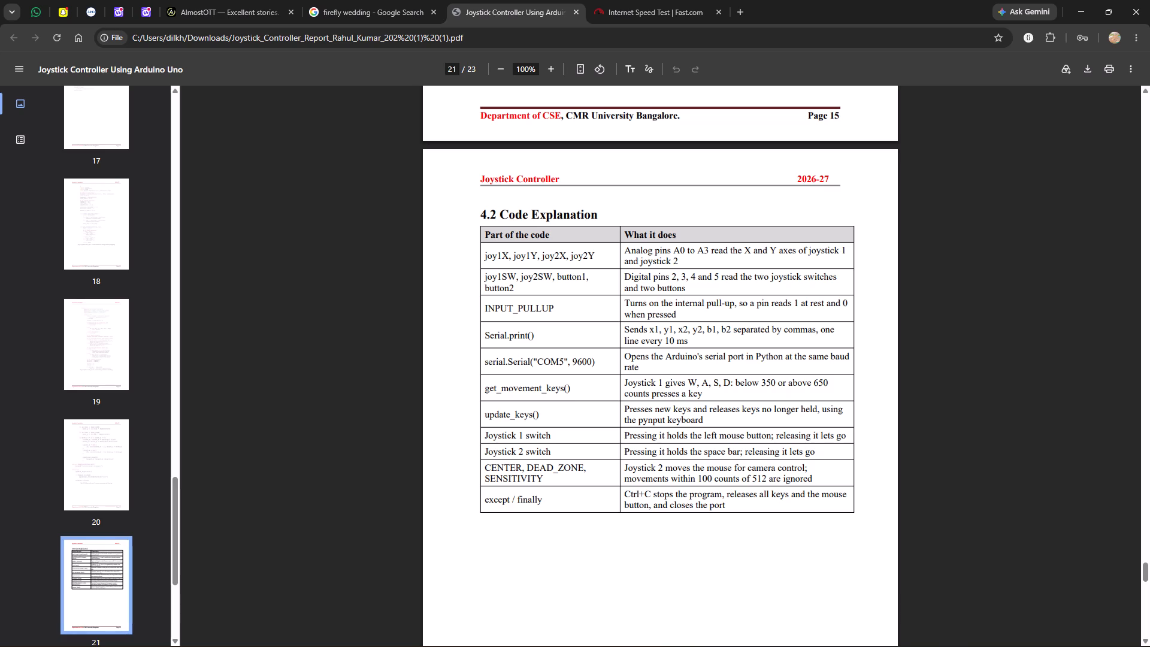
Look back through the report from the code explanation to its cover page.
{"action": "scroll", "coordinate": [654, 303], "scroll_direction": "up", "scroll_amount": 11}
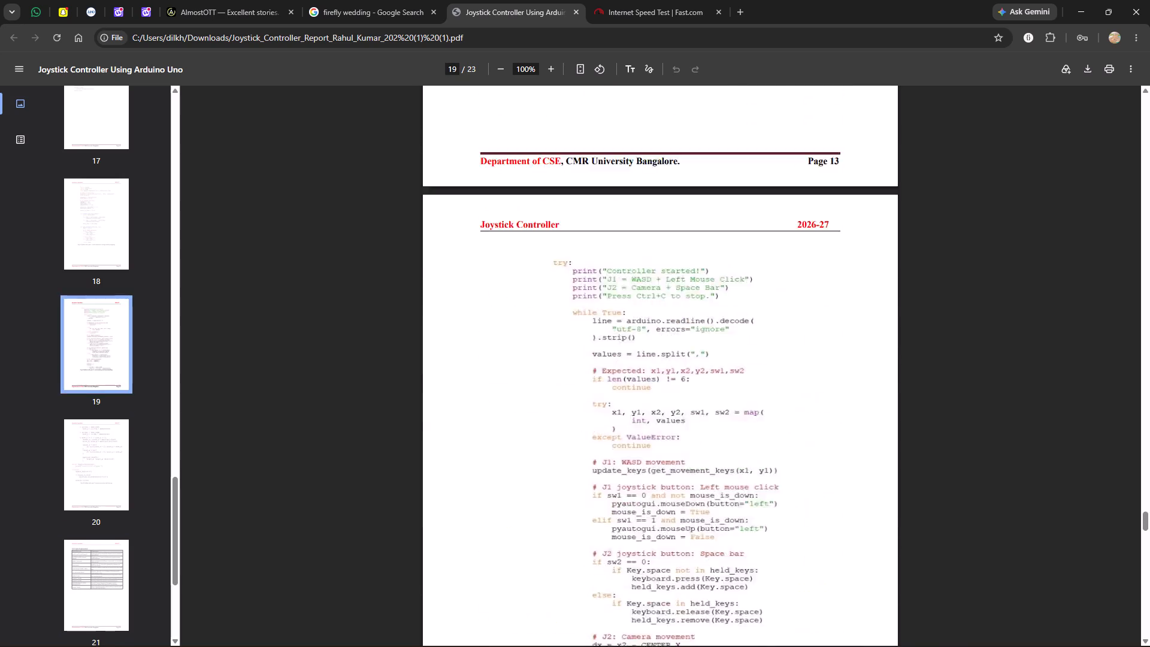
{"action": "scroll", "coordinate": [654, 303], "scroll_direction": "up", "scroll_amount": 17}
{"action": "scroll", "coordinate": [654, 303], "scroll_direction": "up", "scroll_amount": 4}
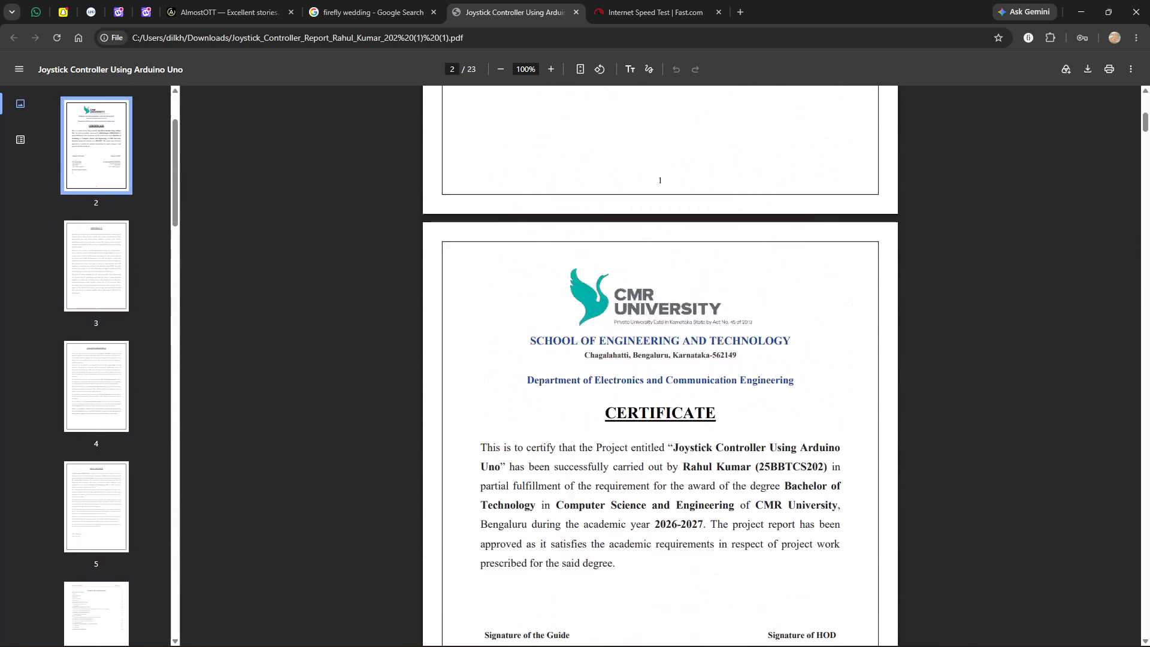
{"action": "scroll", "coordinate": [654, 303], "scroll_direction": "up", "scroll_amount": 5}
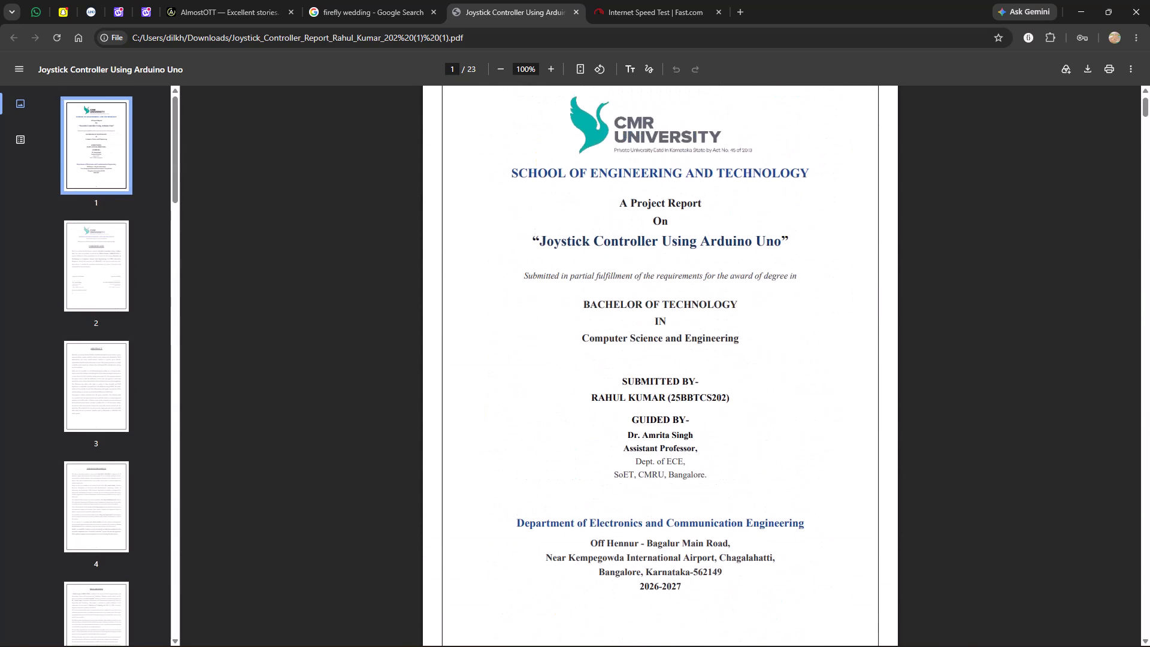
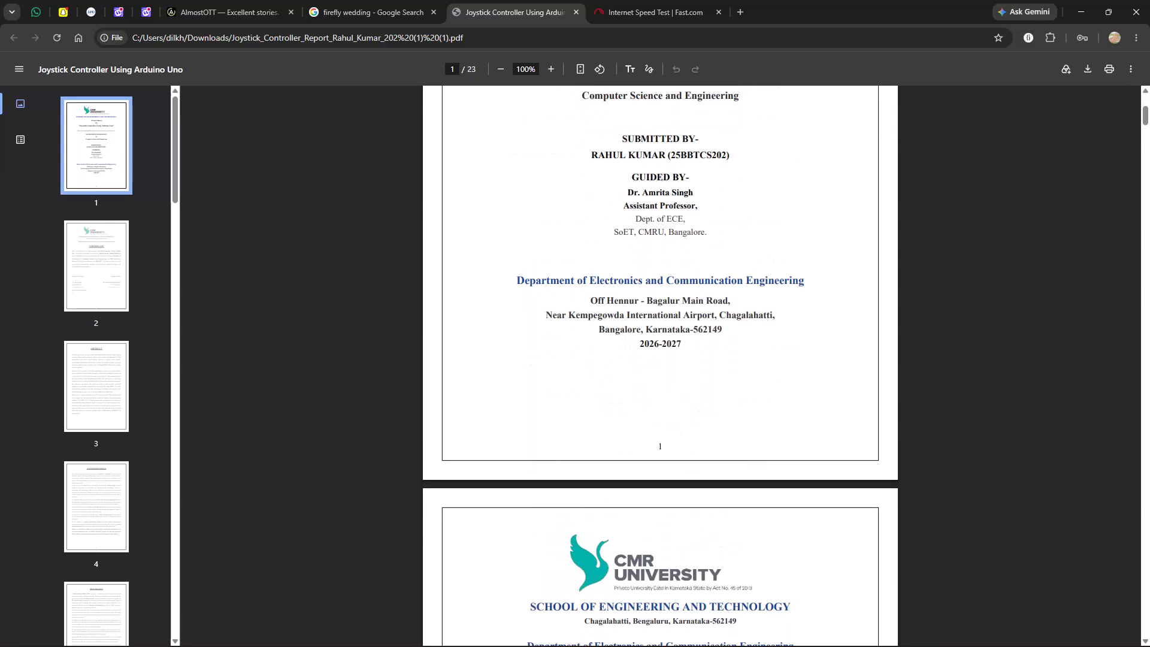
Examine the report's Certificate page after the cover, from the certification text to the guide, HOD and examiner signature blocks.
{"action": "scroll", "coordinate": [654, 303], "scroll_direction": "down", "scroll_amount": 1}
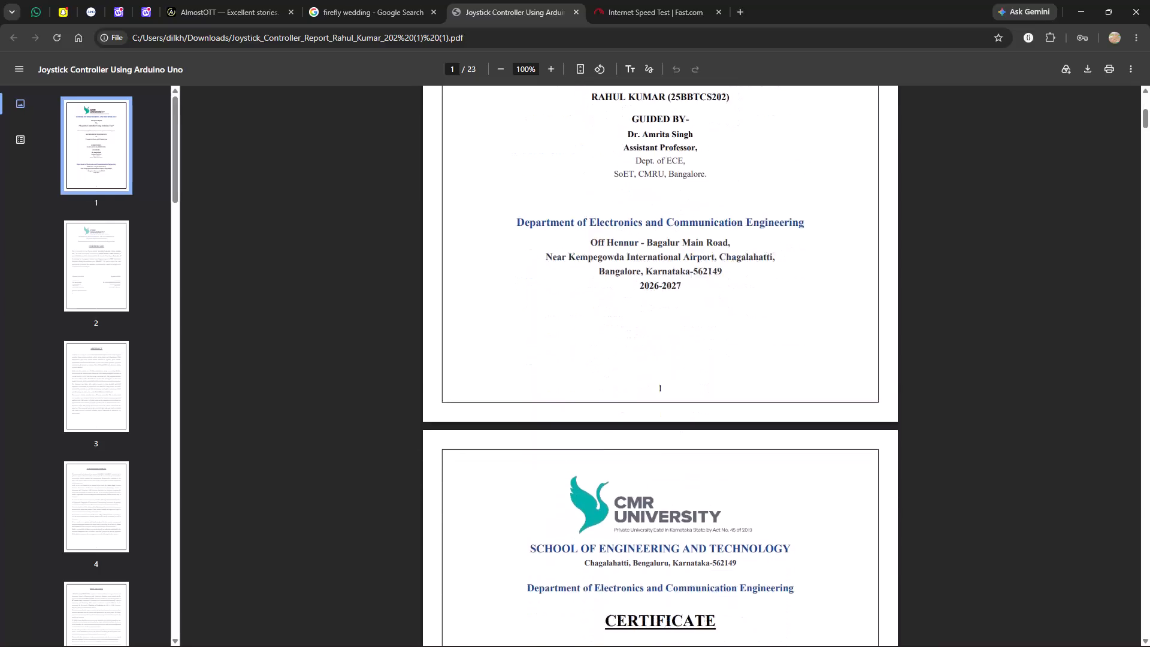
{"action": "scroll", "coordinate": [654, 303], "scroll_direction": "down", "scroll_amount": 3}
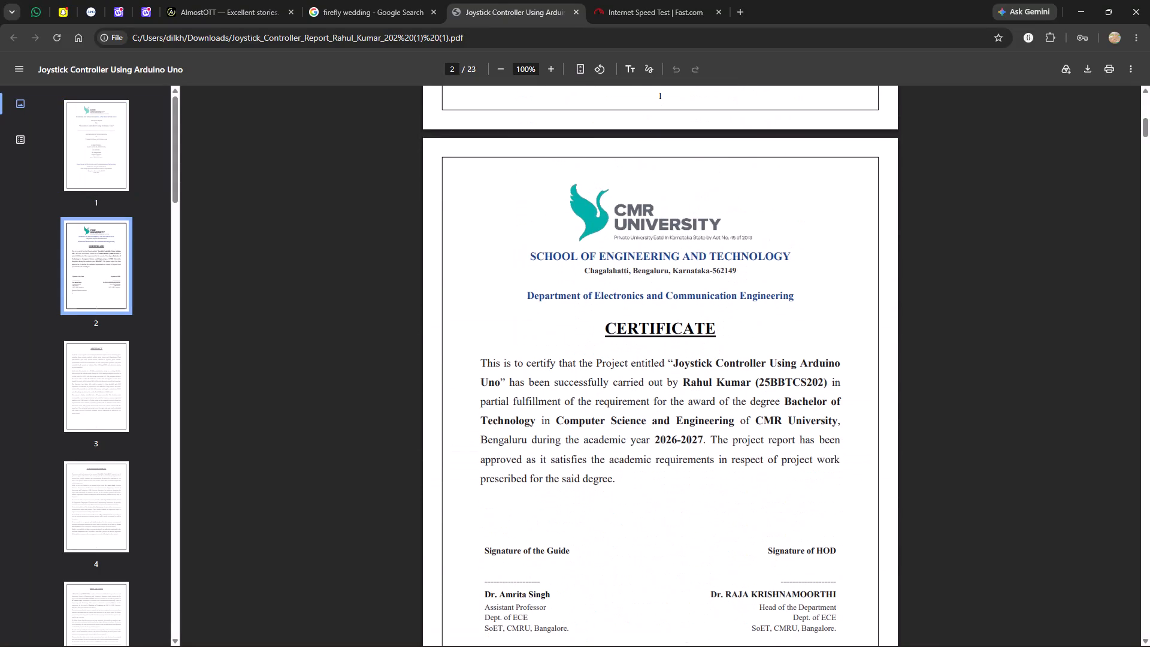
{"action": "scroll", "coordinate": [654, 303], "scroll_direction": "down", "scroll_amount": 3}
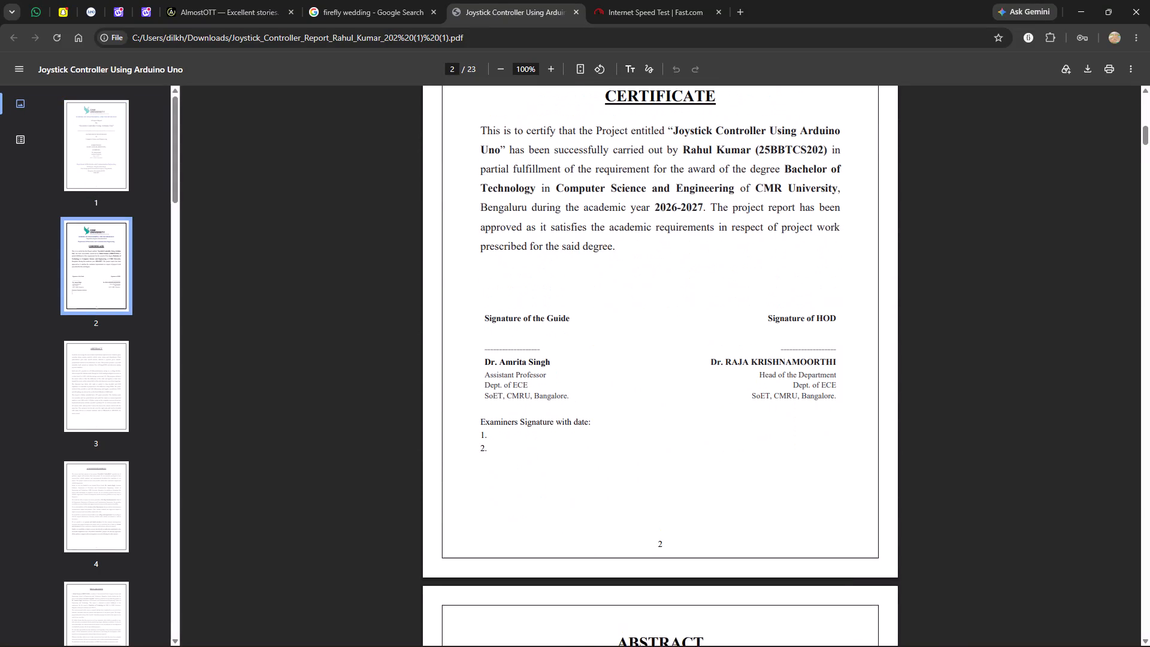
{"action": "scroll", "coordinate": [654, 303], "scroll_direction": "down", "scroll_amount": 1}
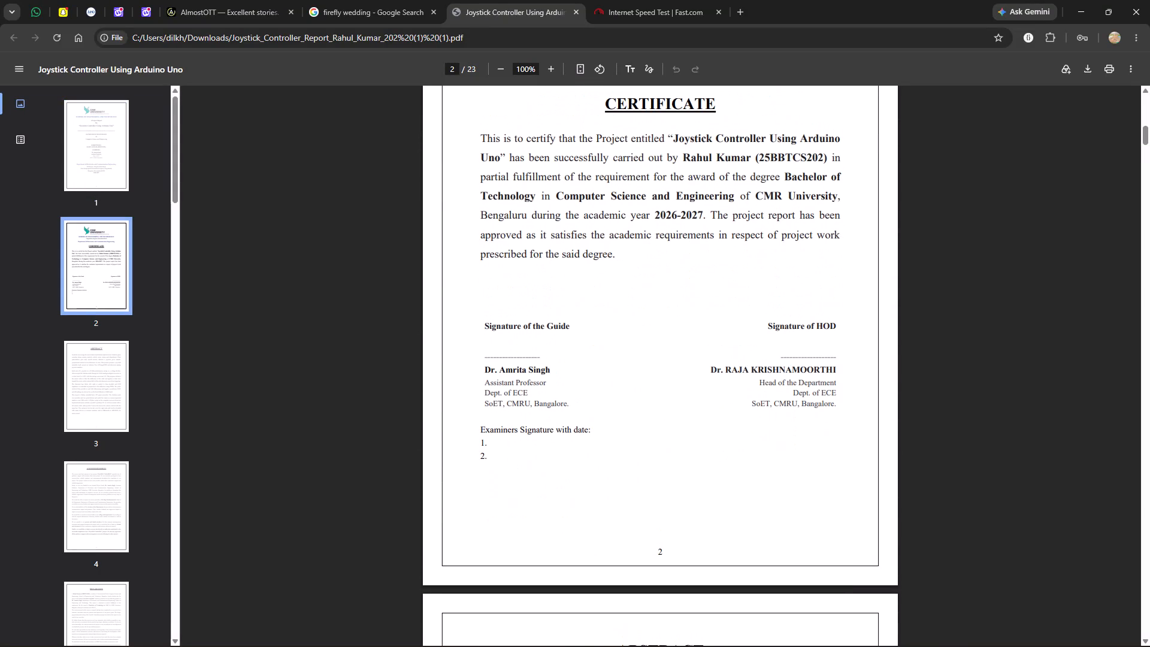
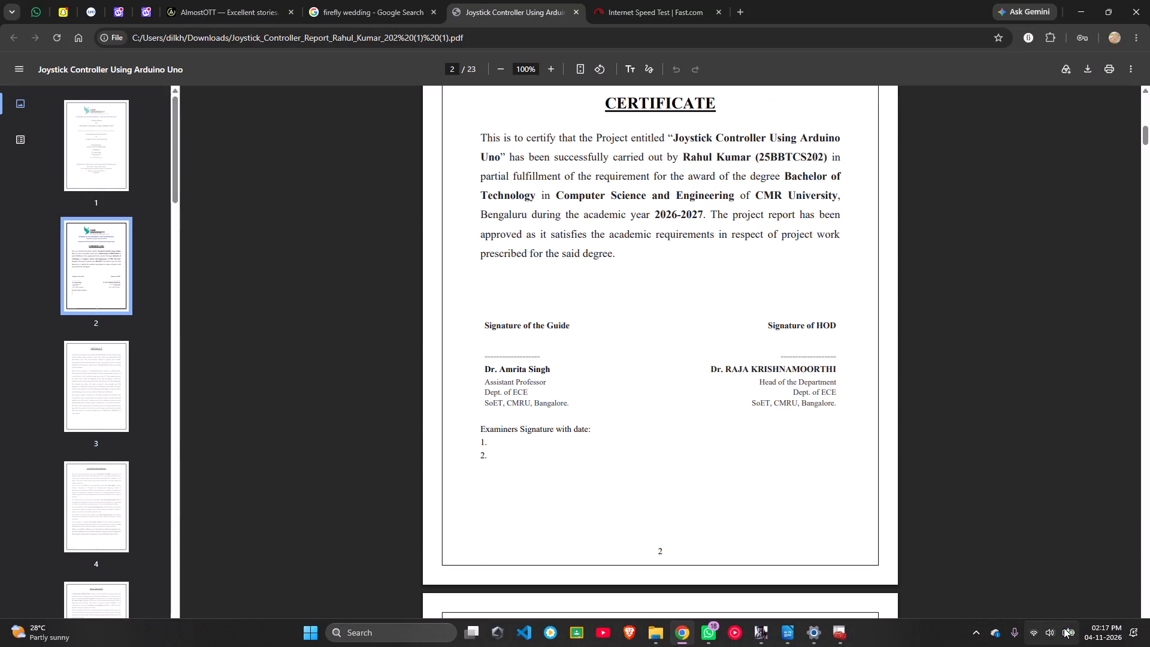
Bring up the list of available Wi-Fi networks to check the current connection.
{"action": "left_click", "coordinate": [1064, 628]}
{"action": "left_click", "coordinate": [989, 415]}
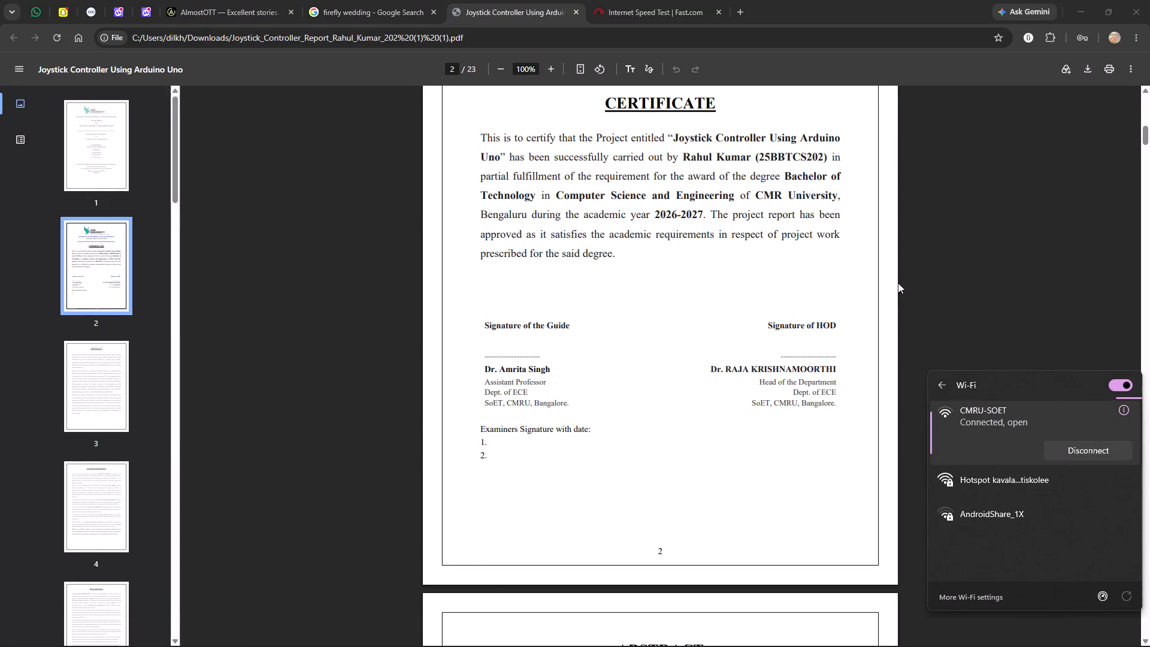
Rerun the internet speed test on the open Fast.com page and close that page to return to the report.
{"action": "left_click", "coordinate": [648, 0]}
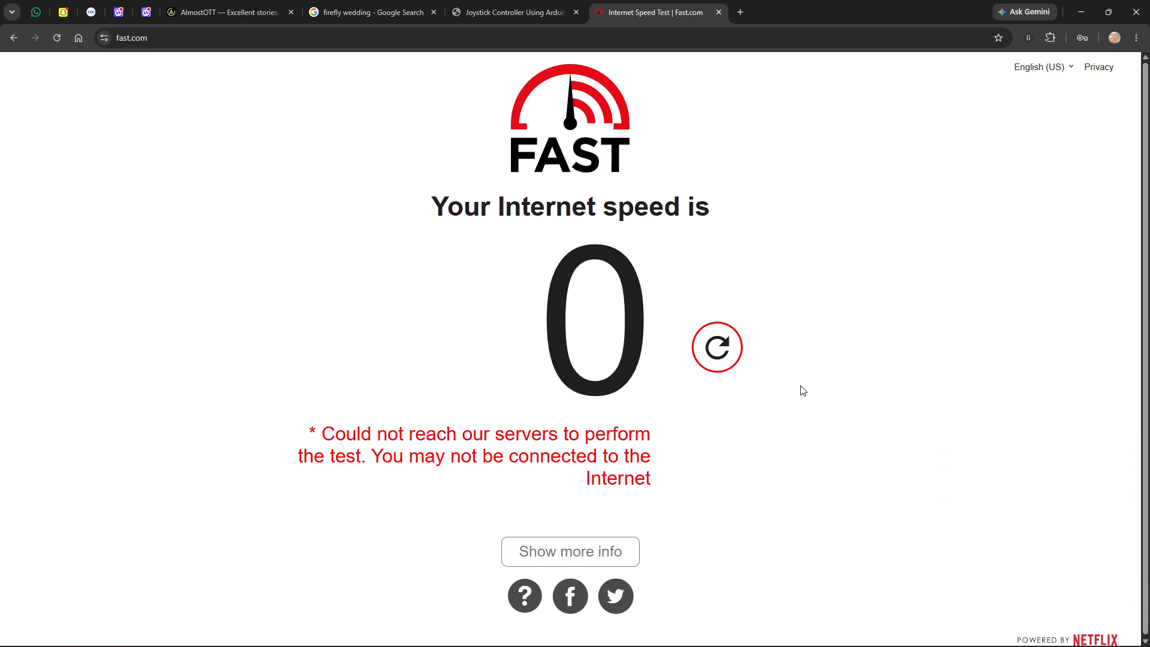
{"action": "left_click", "coordinate": [698, 358]}
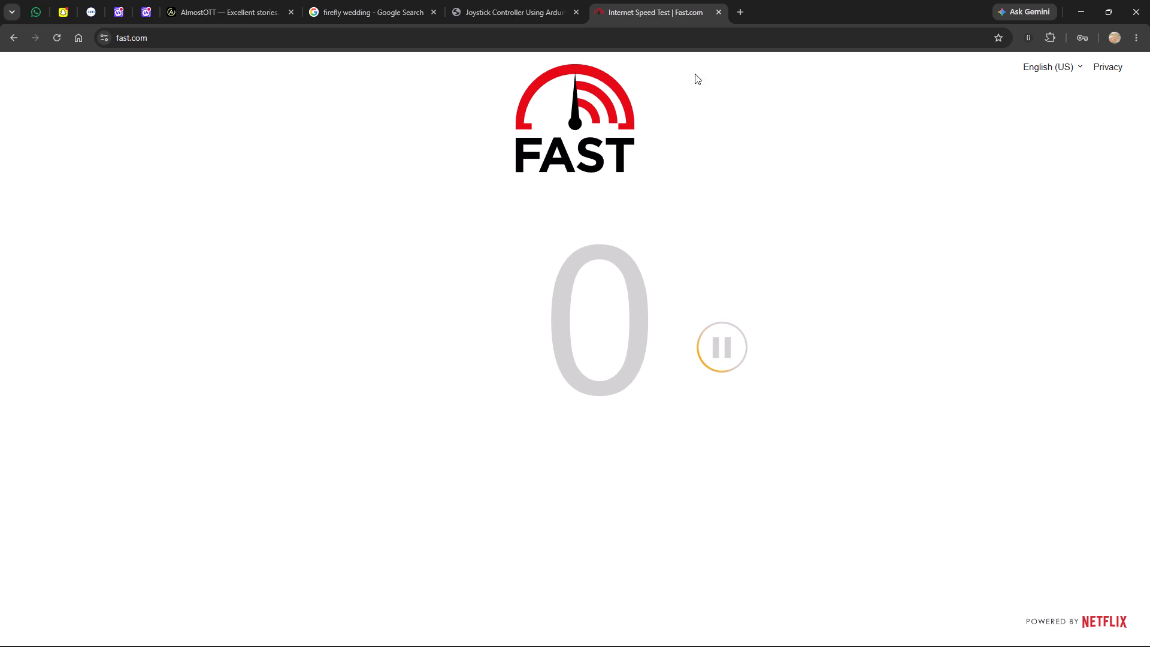
{"action": "left_click", "coordinate": [718, 10]}
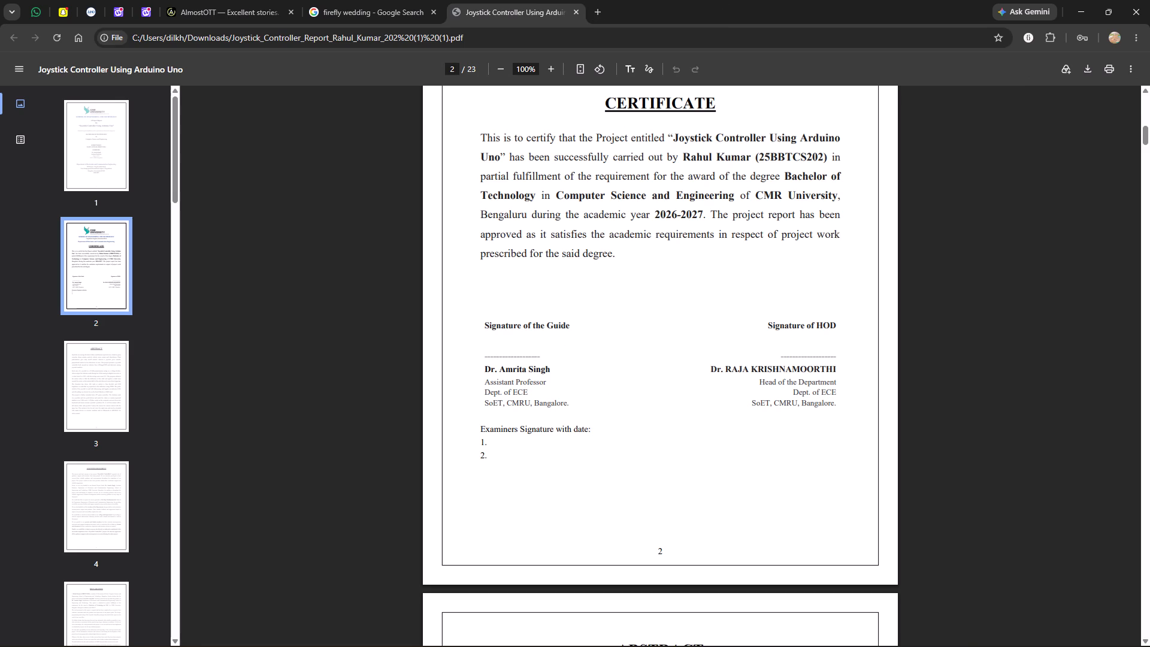
Return to the report's cover page and examine its project title, degree, submission and guide details.
{"action": "scroll", "coordinate": [682, 143], "scroll_direction": "up", "scroll_amount": 15}
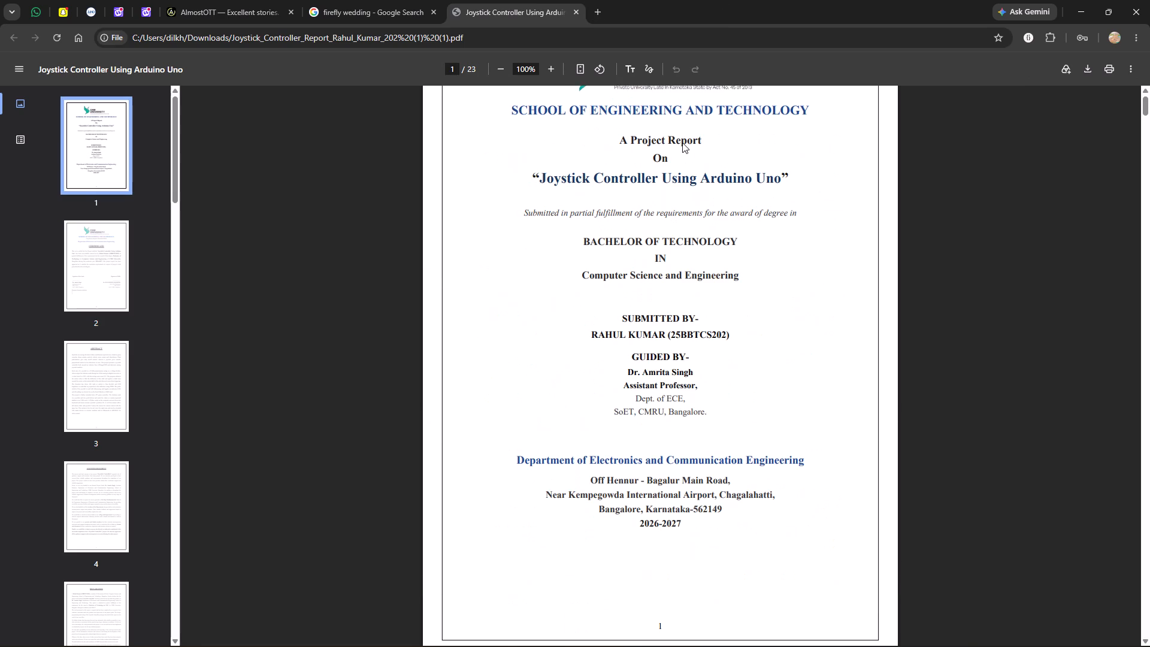
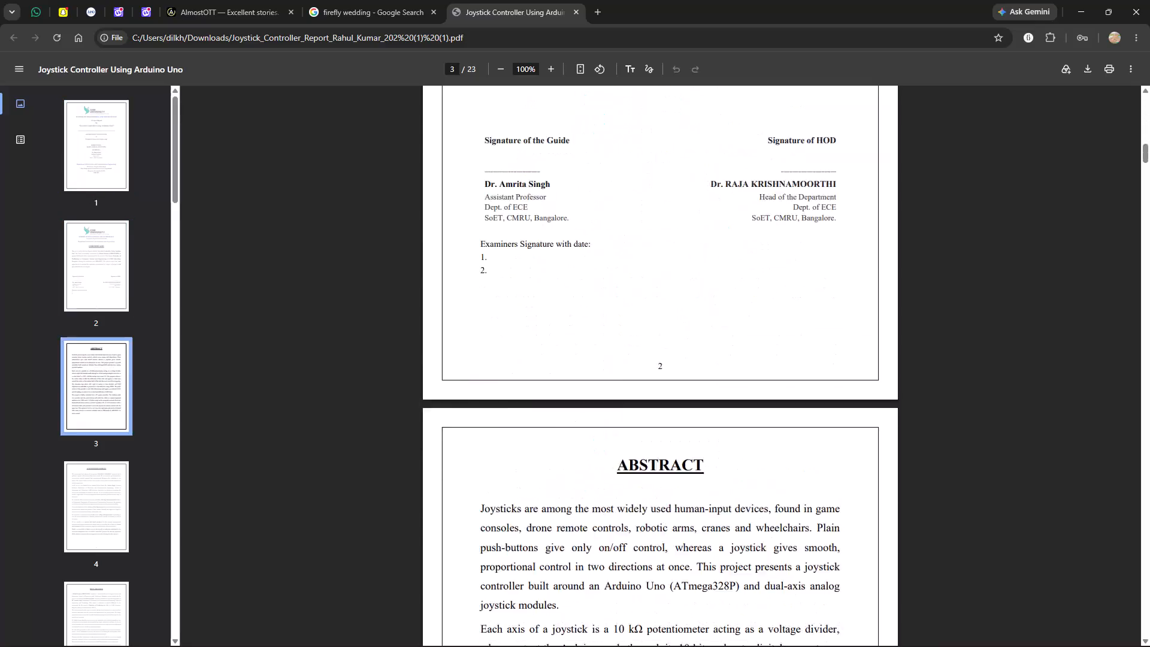
Go through the report's front matter to the table of contents and examine its chapter and page listing.
{"action": "scroll", "coordinate": [682, 143], "scroll_direction": "down", "scroll_amount": 6}
{"action": "scroll", "coordinate": [682, 143], "scroll_direction": "up", "scroll_amount": 1}
{"action": "scroll", "coordinate": [682, 143], "scroll_direction": "down", "scroll_amount": 1}
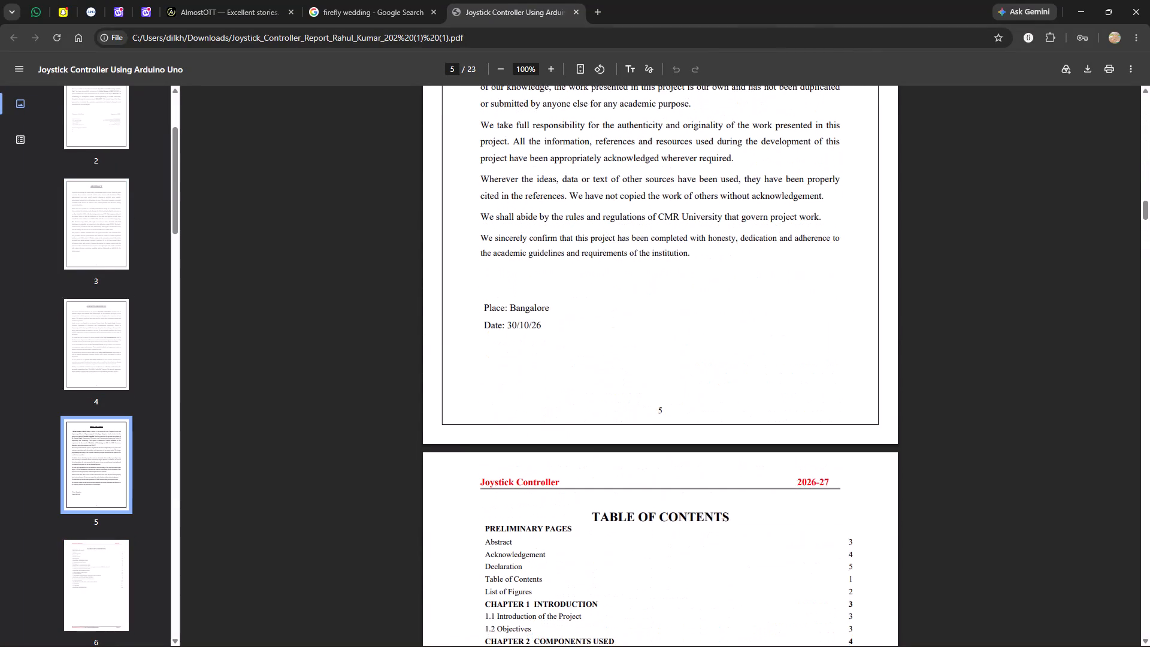
{"action": "scroll", "coordinate": [682, 143], "scroll_direction": "down", "scroll_amount": 2}
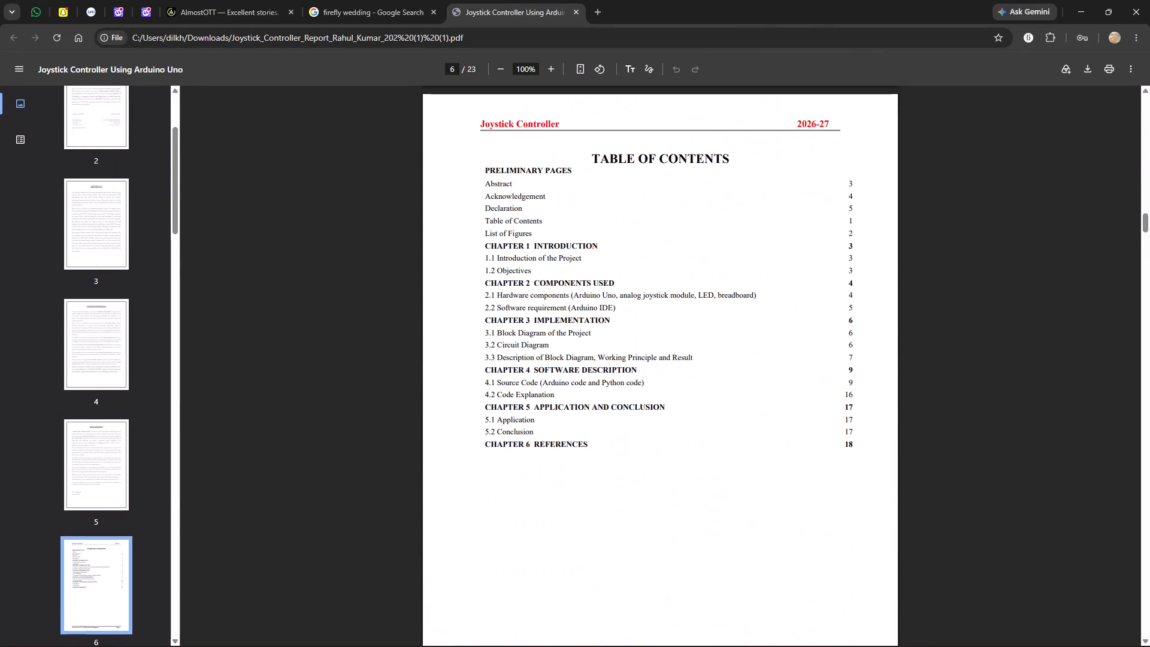
{"action": "scroll", "coordinate": [682, 143], "scroll_direction": "down", "scroll_amount": 1}
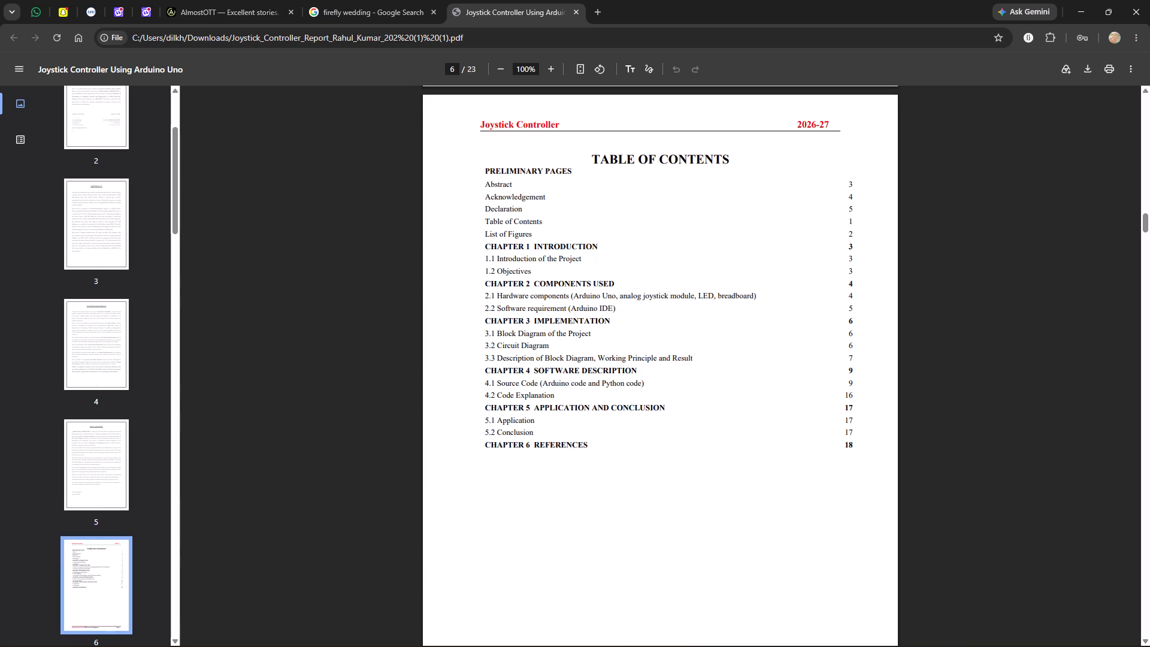
Return to the report's opening pages and compare the cover page and certificate details, including the footer page numbers.
{"action": "scroll", "coordinate": [682, 143], "scroll_direction": "up", "scroll_amount": 20}
{"action": "scroll", "coordinate": [682, 143], "scroll_direction": "up", "scroll_amount": 10}
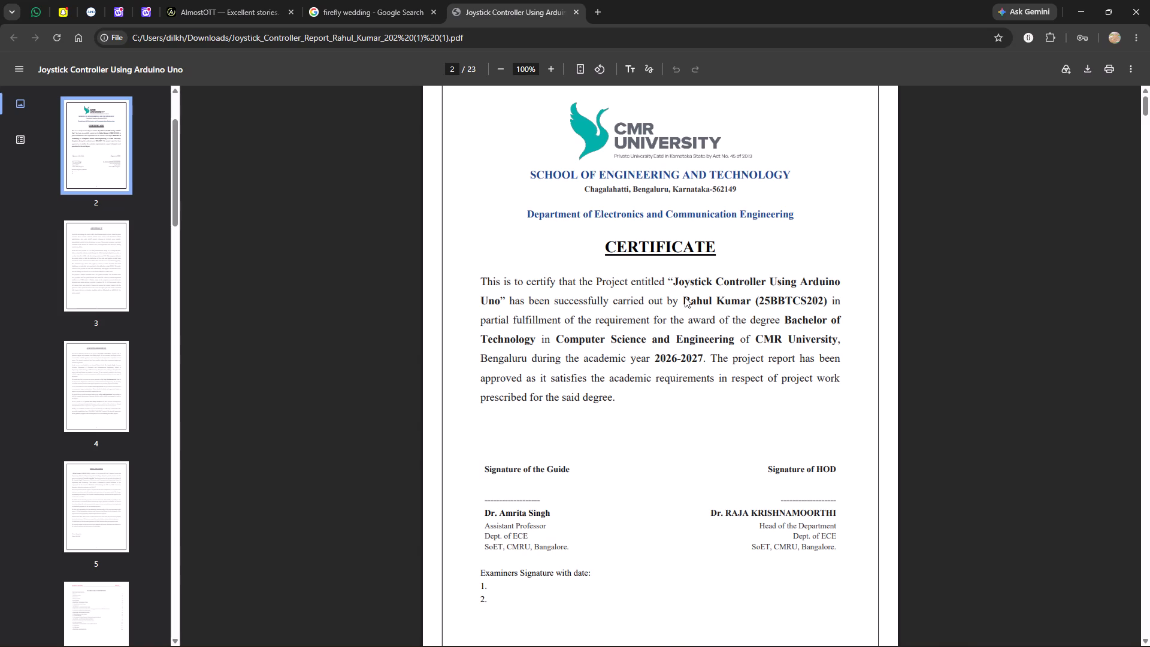
{"action": "scroll", "coordinate": [685, 297], "scroll_direction": "down", "scroll_amount": 1}
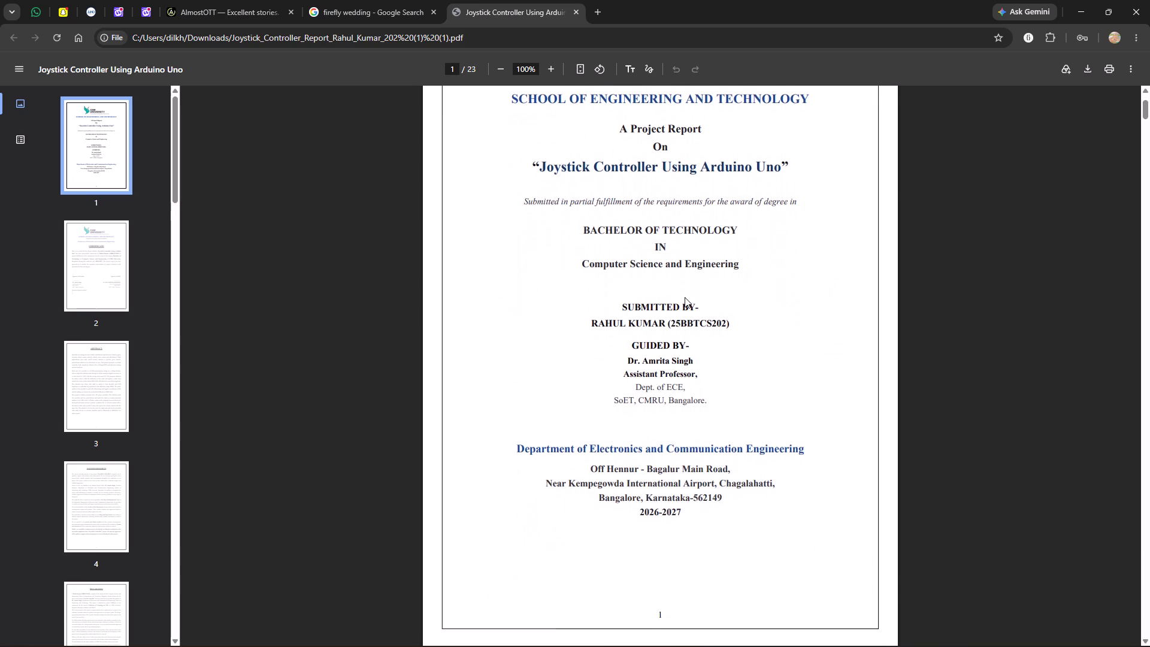
{"action": "scroll", "coordinate": [685, 297], "scroll_direction": "down", "scroll_amount": 6}
{"action": "scroll", "coordinate": [685, 297], "scroll_direction": "right", "scroll_amount": 1}
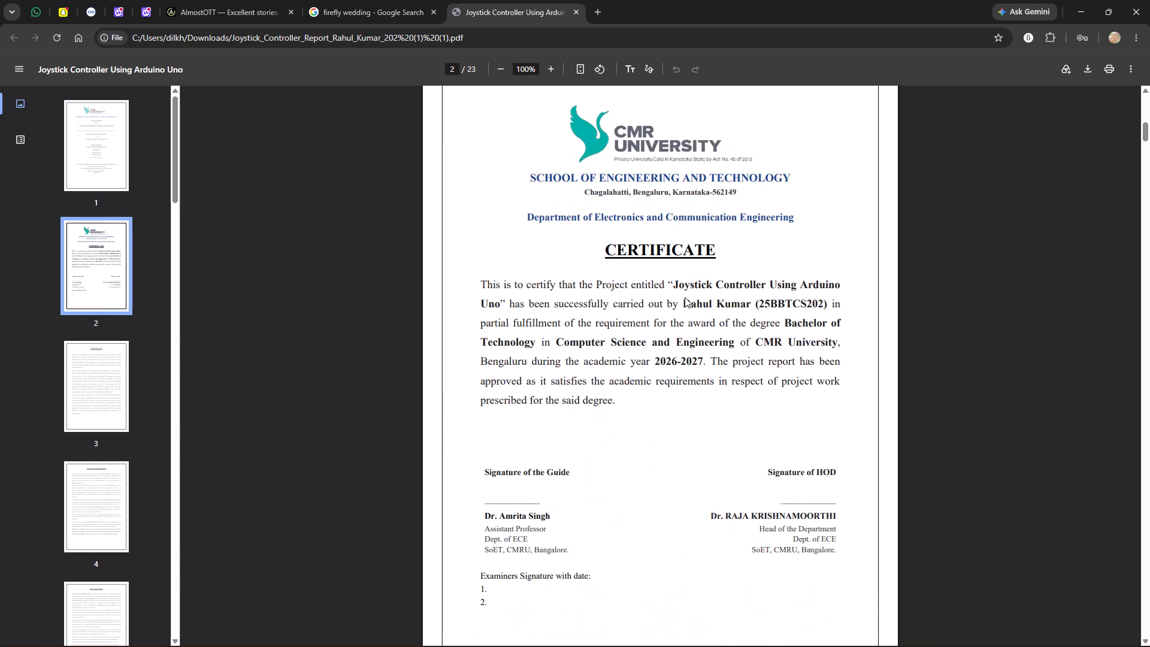
{"action": "scroll", "coordinate": [685, 297], "scroll_direction": "right", "scroll_amount": 1}
{"action": "scroll", "coordinate": [685, 297], "scroll_direction": "up", "scroll_amount": 1}
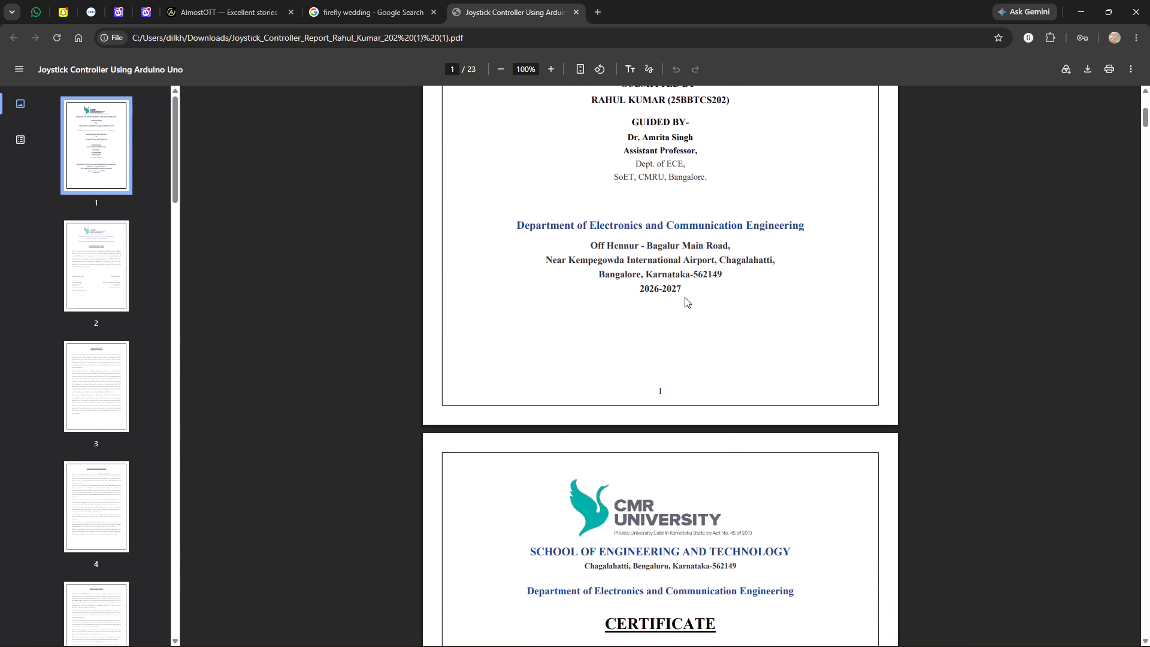
{"action": "scroll", "coordinate": [685, 297], "scroll_direction": "down", "scroll_amount": 8}
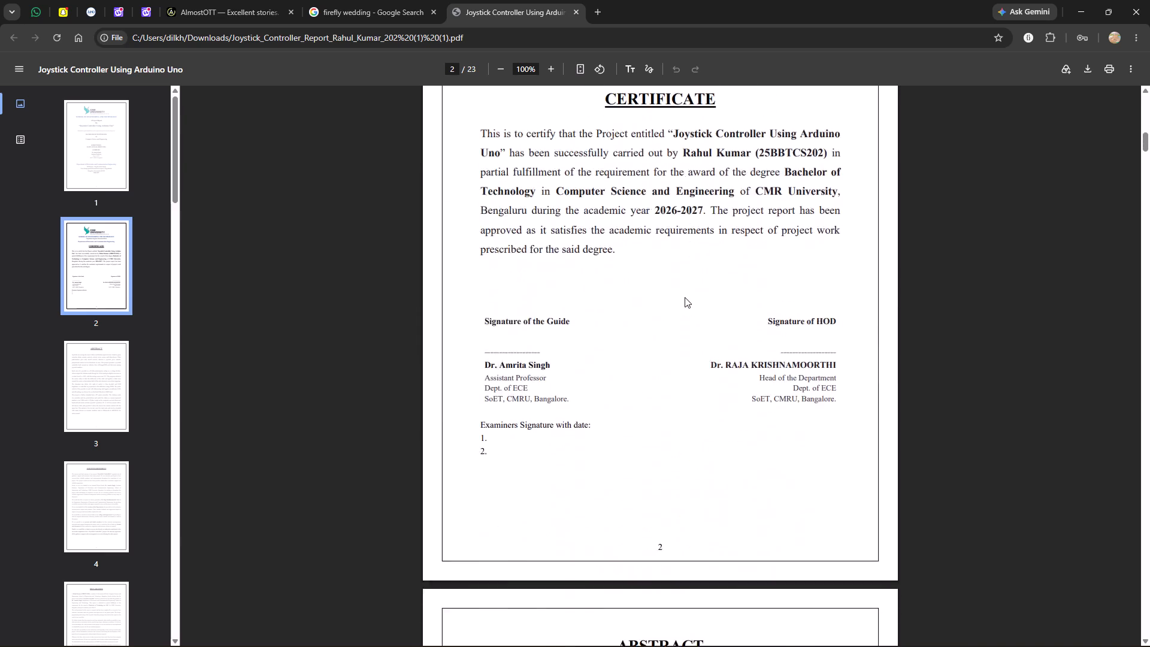
Examine the abstract, acknowledgement, declaration and table of contents pages along with their page numbering.
{"action": "scroll", "coordinate": [685, 297], "scroll_direction": "down", "scroll_amount": 8}
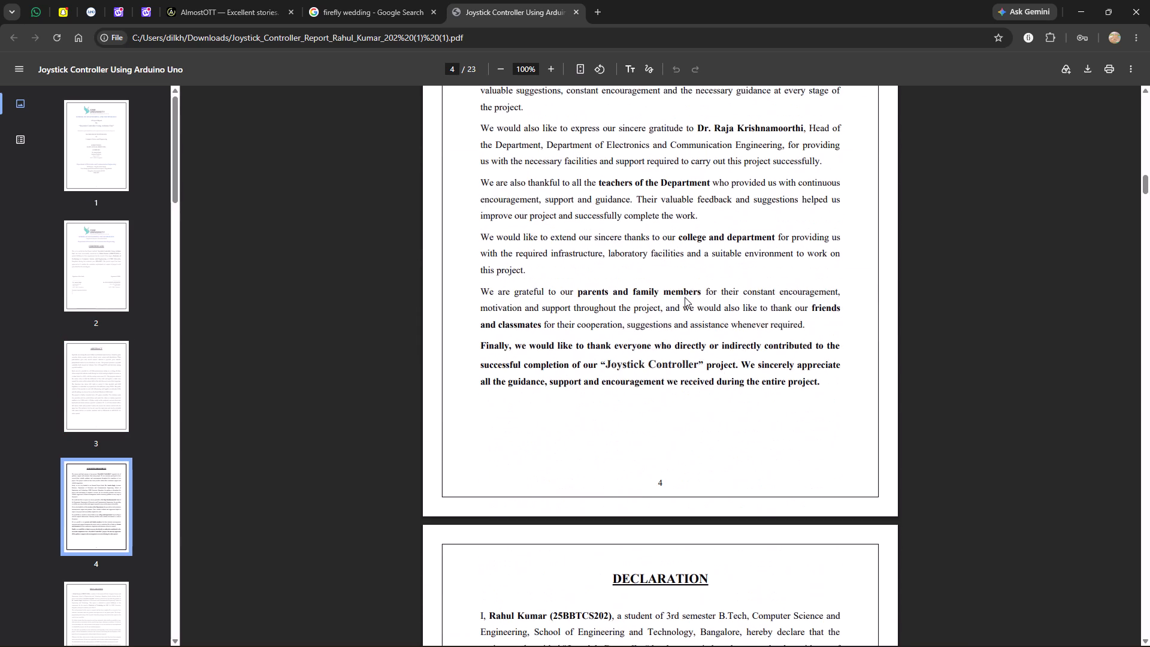
{"action": "scroll", "coordinate": [685, 297], "scroll_direction": "down", "scroll_amount": 7}
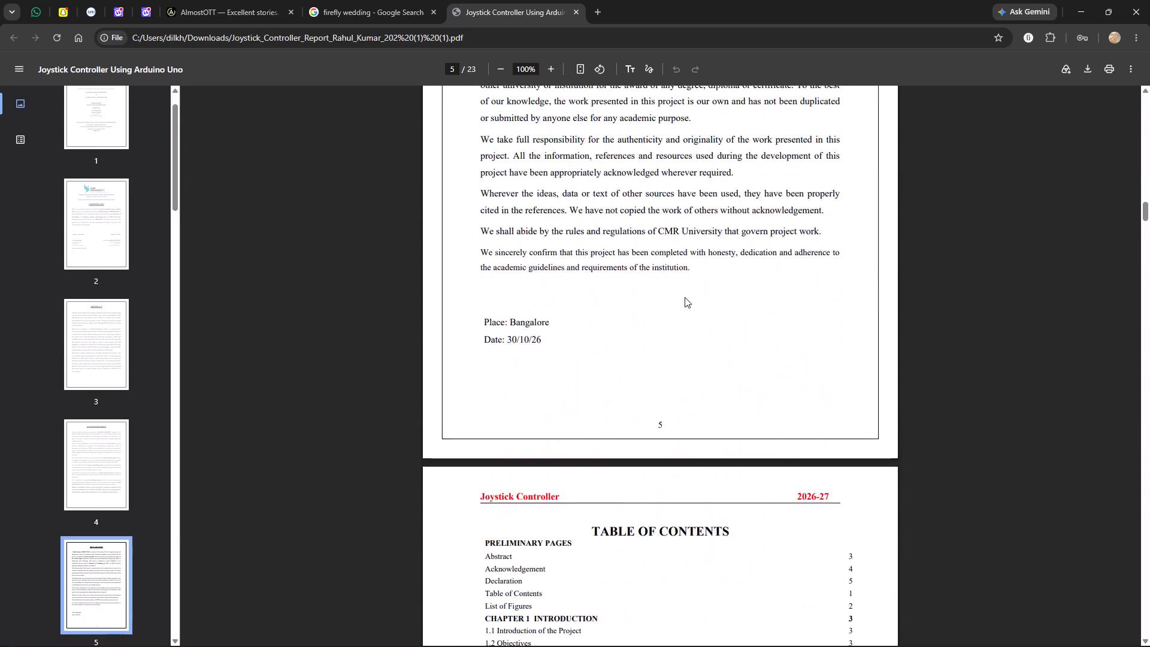
{"action": "scroll", "coordinate": [685, 297], "scroll_direction": "down", "scroll_amount": 2}
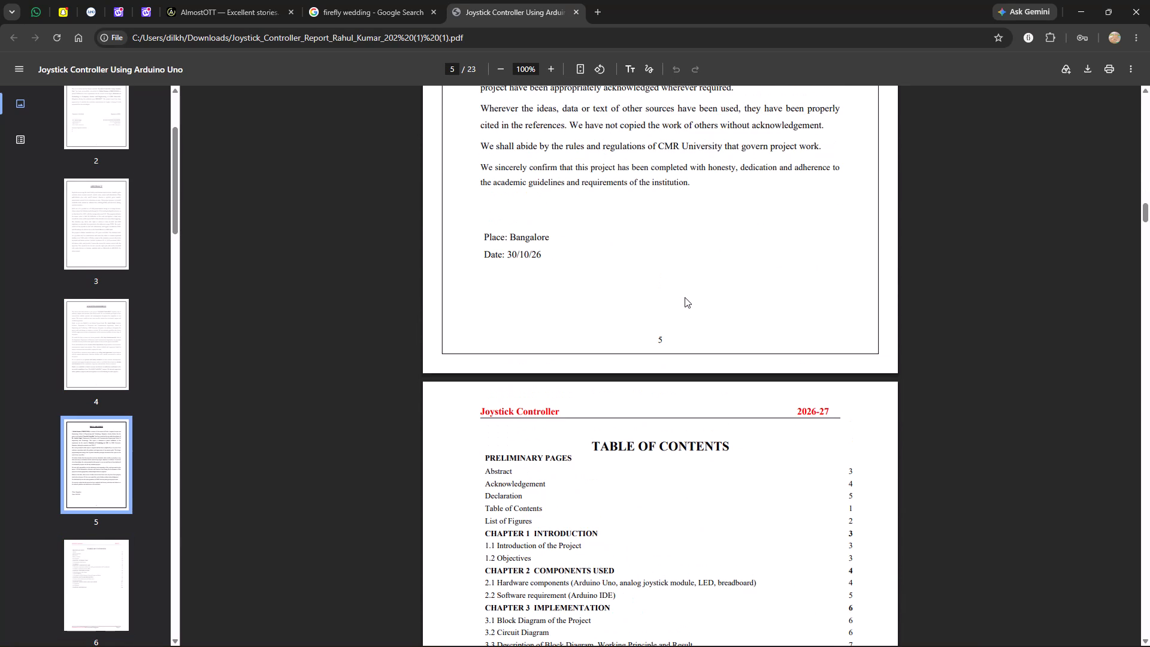
{"action": "scroll", "coordinate": [652, 382], "scroll_direction": "down", "scroll_amount": 1}
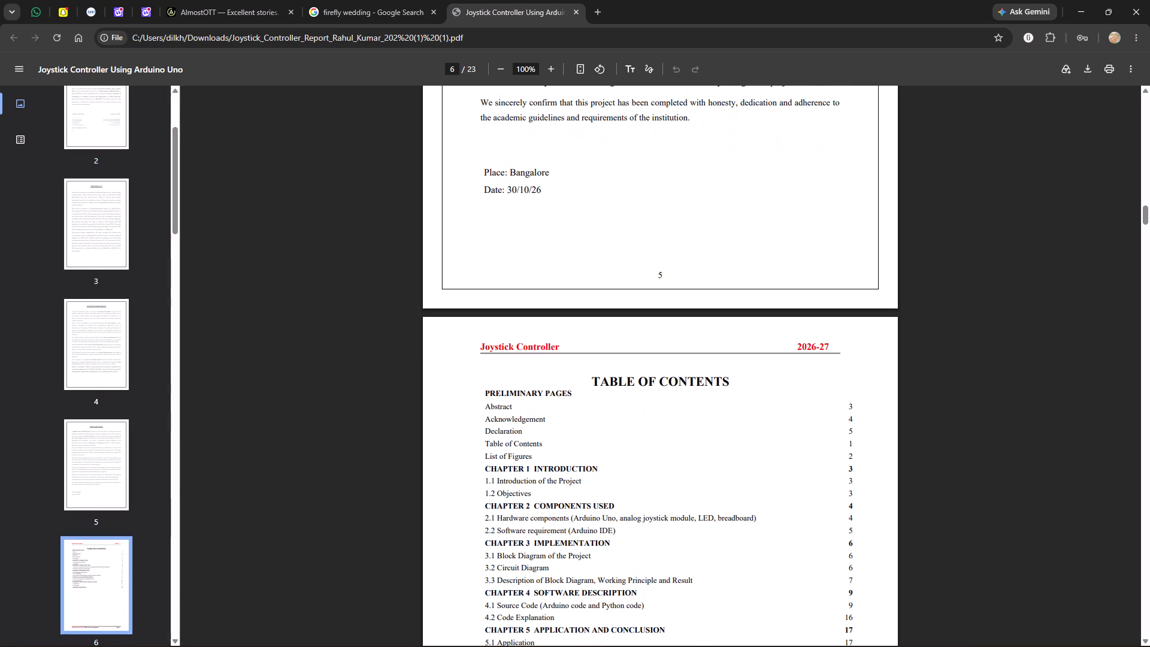
{"action": "scroll", "coordinate": [654, 446], "scroll_direction": "down", "scroll_amount": 7}
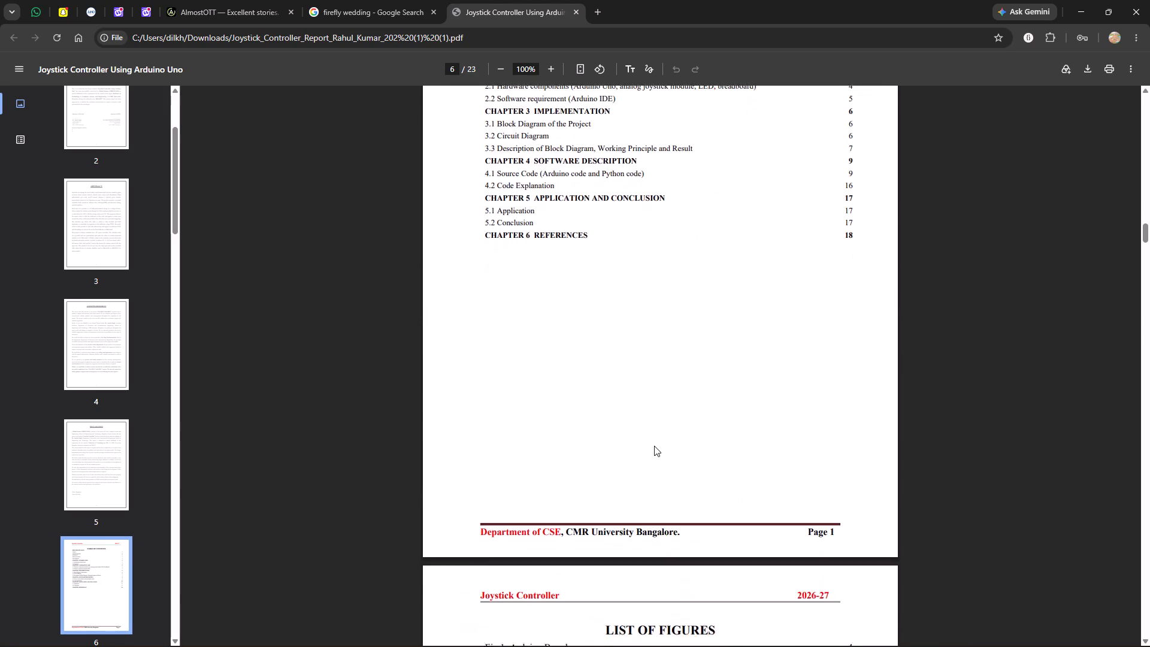
Review the introduction, Components Used chapter, source code listings and code explanation through the end of the report.
{"action": "scroll", "coordinate": [654, 446], "scroll_direction": "down", "scroll_amount": 7}
{"action": "scroll", "coordinate": [654, 446], "scroll_direction": "up", "scroll_amount": 2}
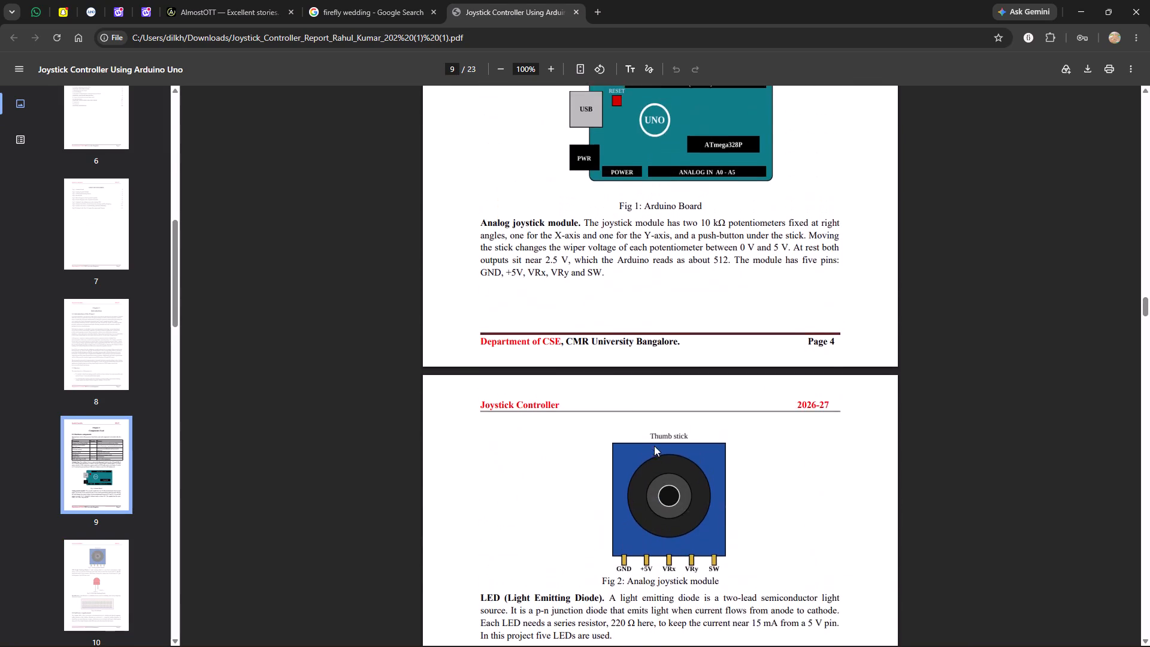
{"action": "scroll", "coordinate": [654, 446], "scroll_direction": "up", "scroll_amount": 3}
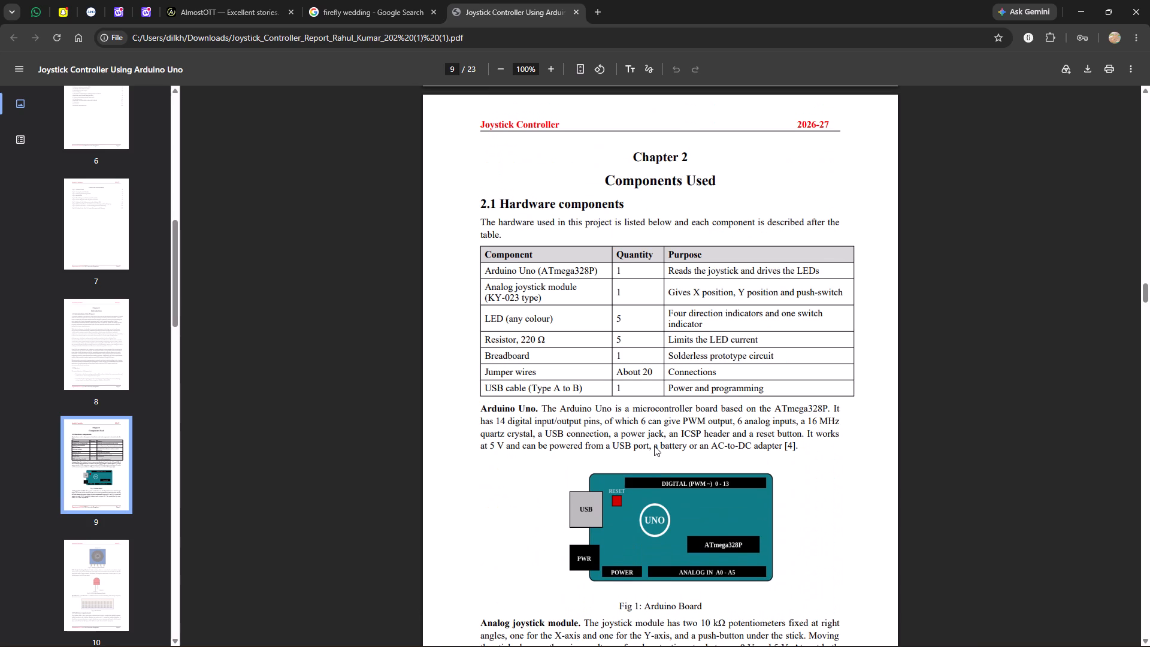
{"action": "scroll", "coordinate": [654, 446], "scroll_direction": "up", "scroll_amount": 6}
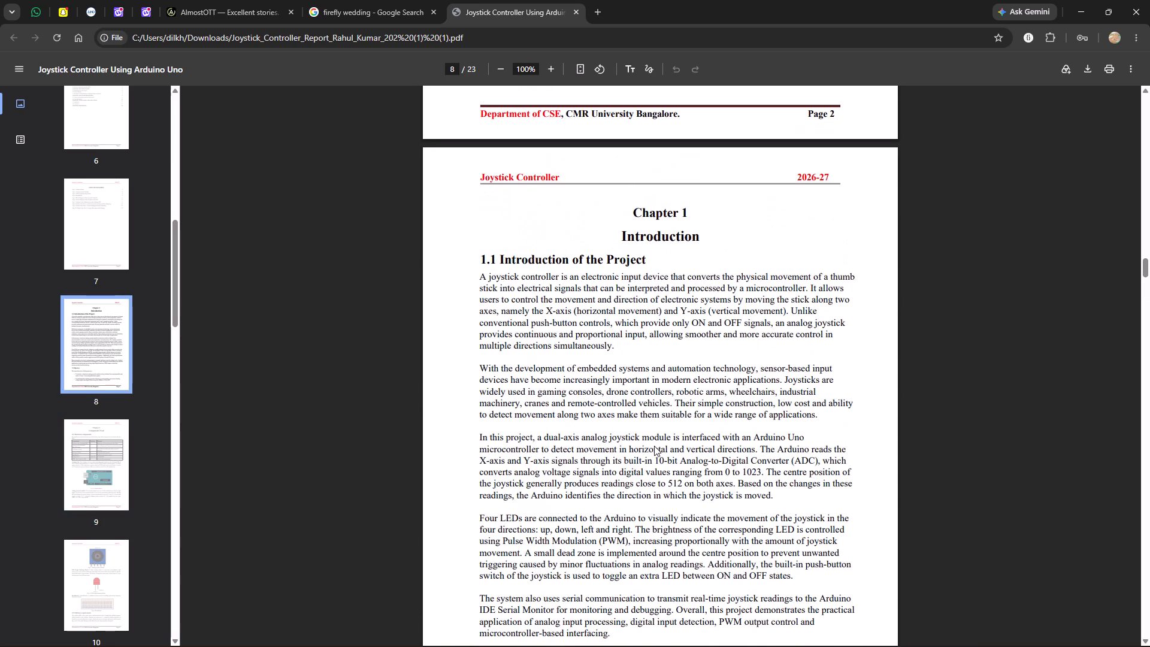
{"action": "scroll", "coordinate": [654, 446], "scroll_direction": "down", "scroll_amount": 20}
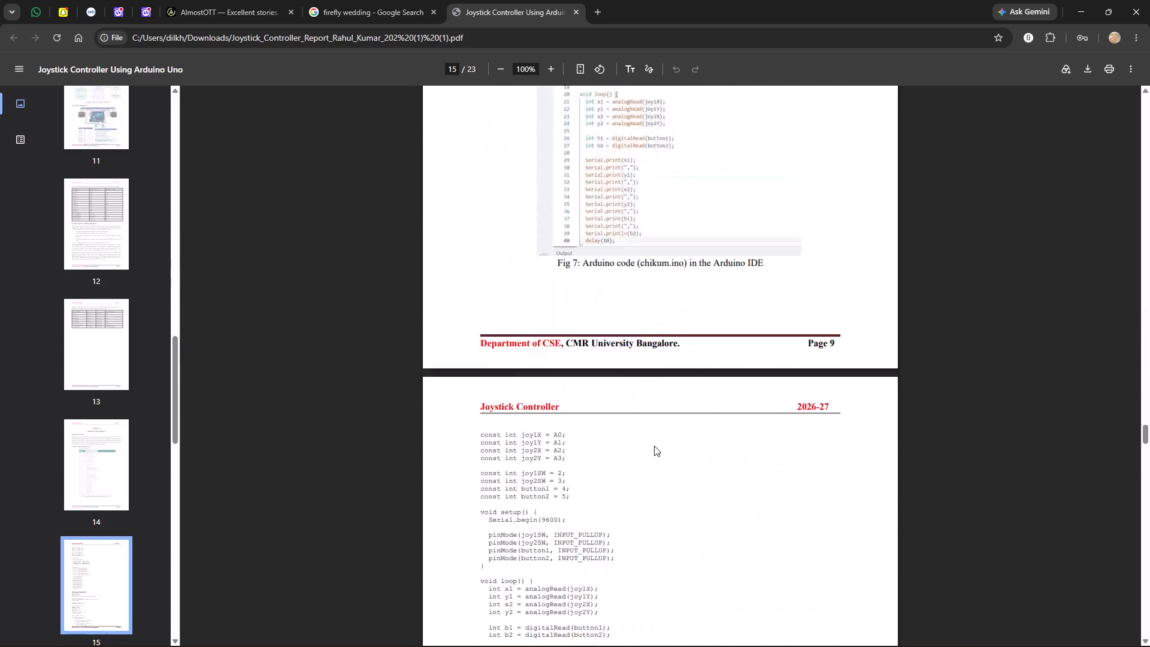
{"action": "scroll", "coordinate": [654, 446], "scroll_direction": "down", "scroll_amount": 16}
{"action": "scroll", "coordinate": [654, 446], "scroll_direction": "down", "scroll_amount": 7}
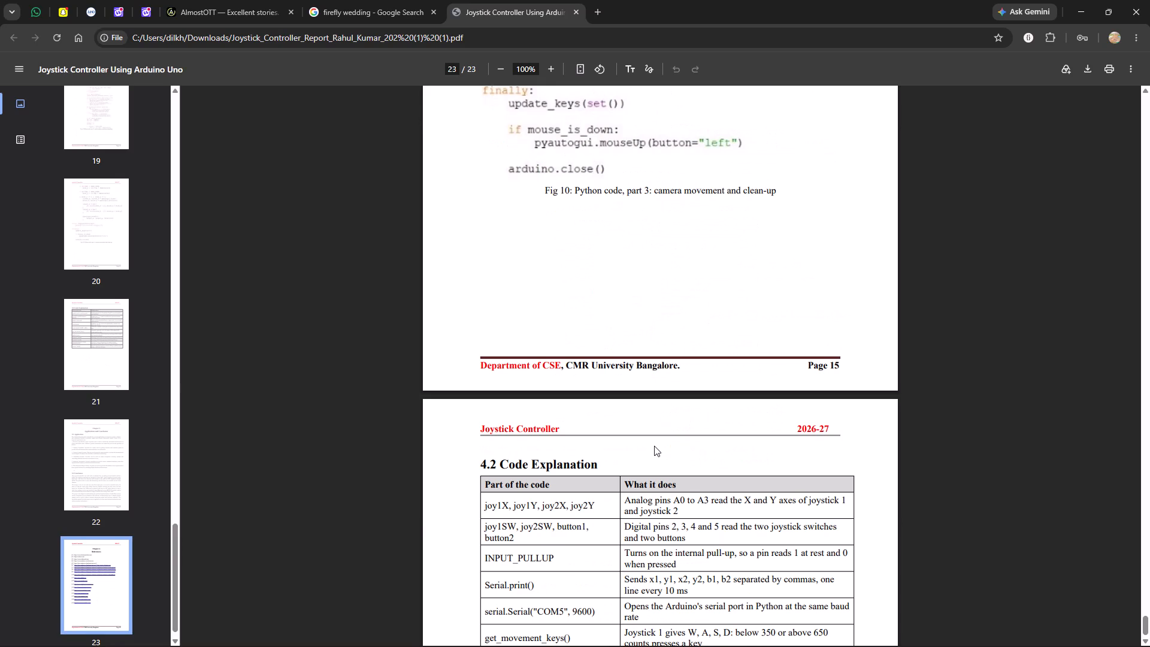
Close the PDF and open the report's ODT version from the desktop's 202 folder in a maximized LibreOffice Writer window.
{"action": "left_click", "coordinate": [1140, 0]}
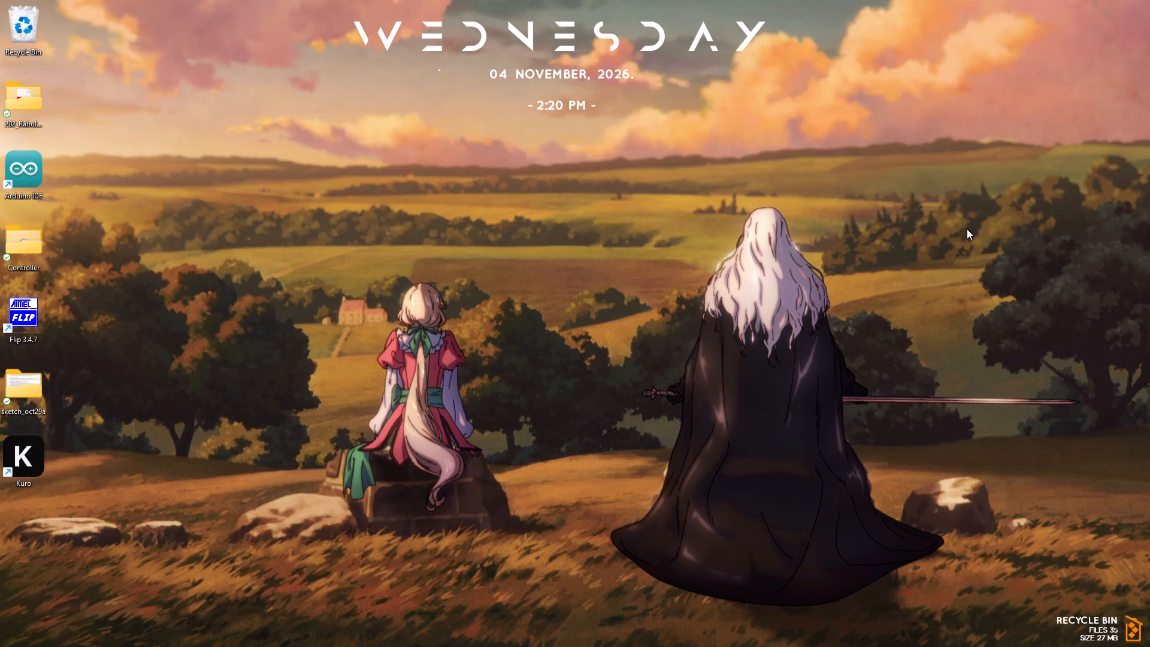
{"action": "double_click", "coordinate": [35, 116]}
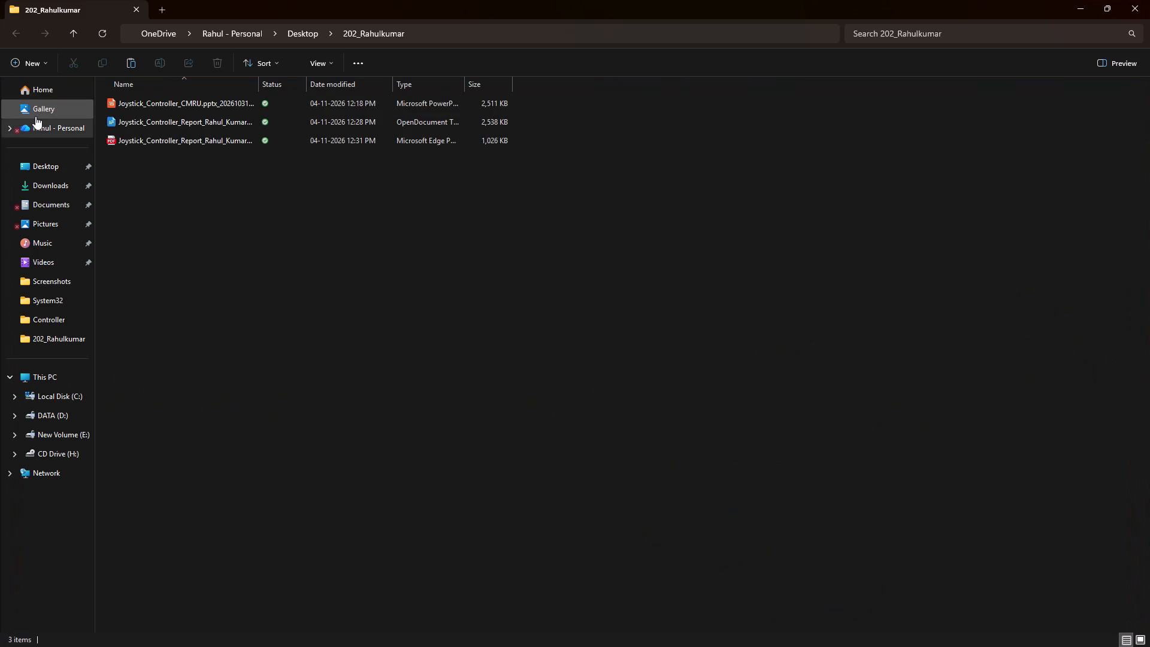
{"action": "double_click", "coordinate": [138, 119]}
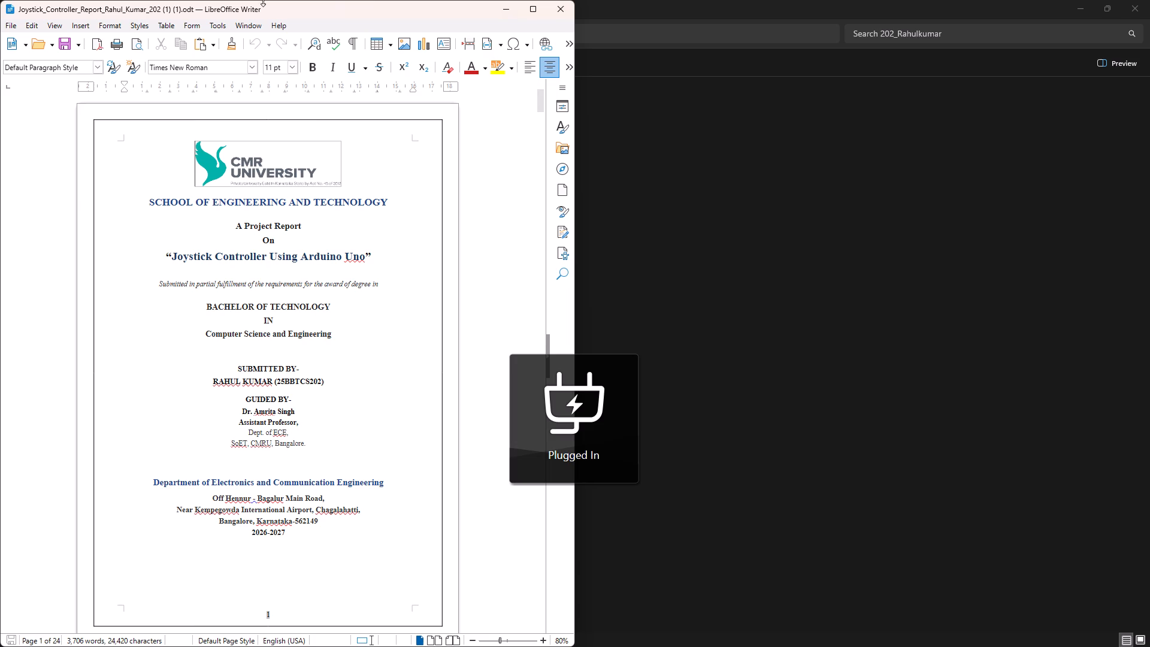
{"action": "left_click", "coordinate": [532, 12]}
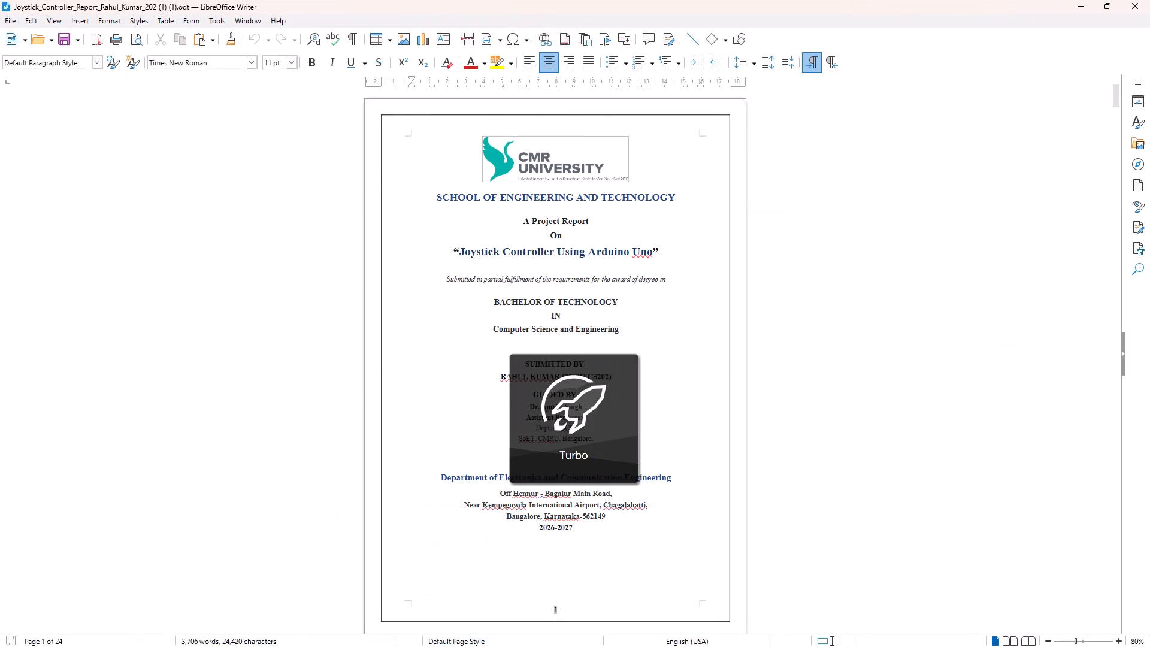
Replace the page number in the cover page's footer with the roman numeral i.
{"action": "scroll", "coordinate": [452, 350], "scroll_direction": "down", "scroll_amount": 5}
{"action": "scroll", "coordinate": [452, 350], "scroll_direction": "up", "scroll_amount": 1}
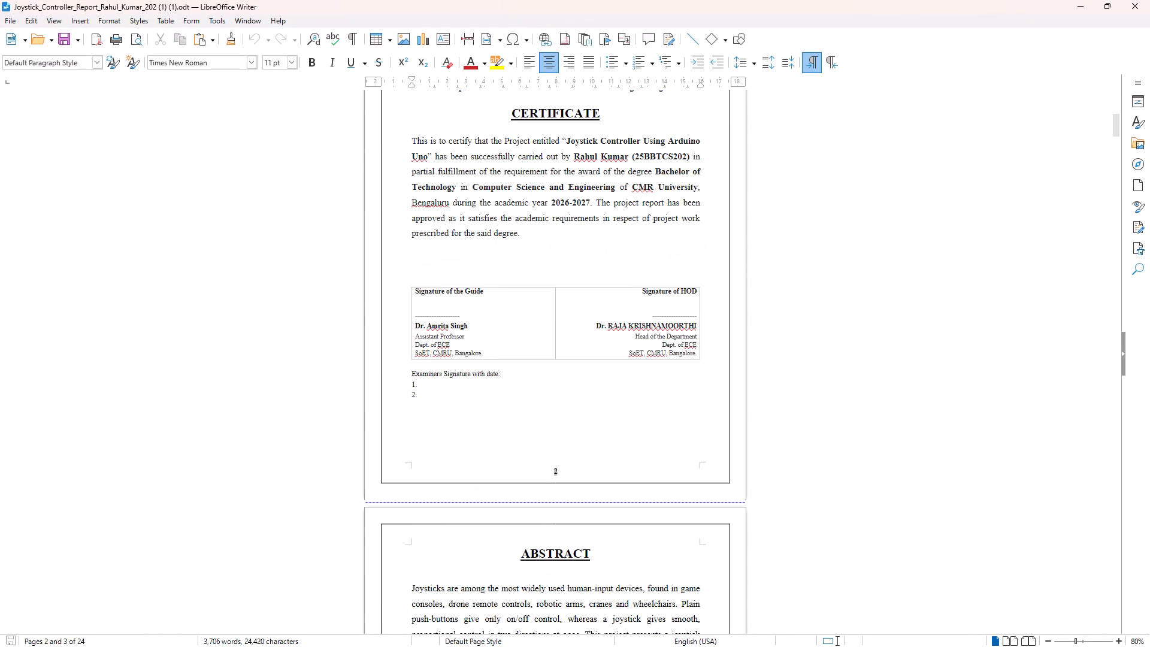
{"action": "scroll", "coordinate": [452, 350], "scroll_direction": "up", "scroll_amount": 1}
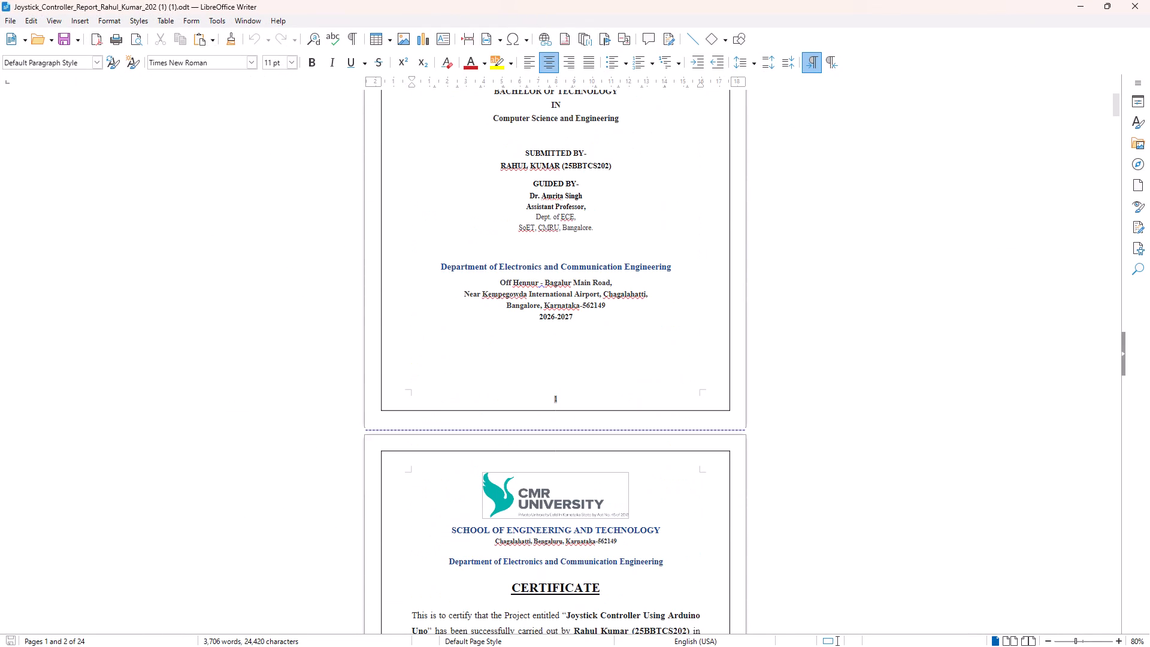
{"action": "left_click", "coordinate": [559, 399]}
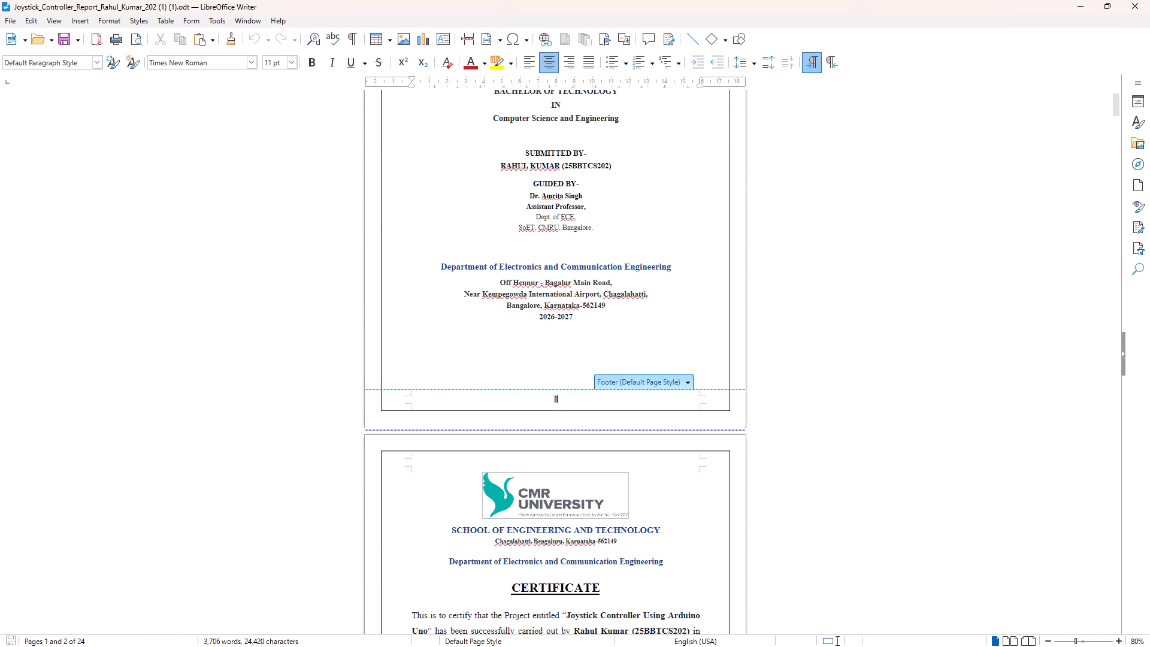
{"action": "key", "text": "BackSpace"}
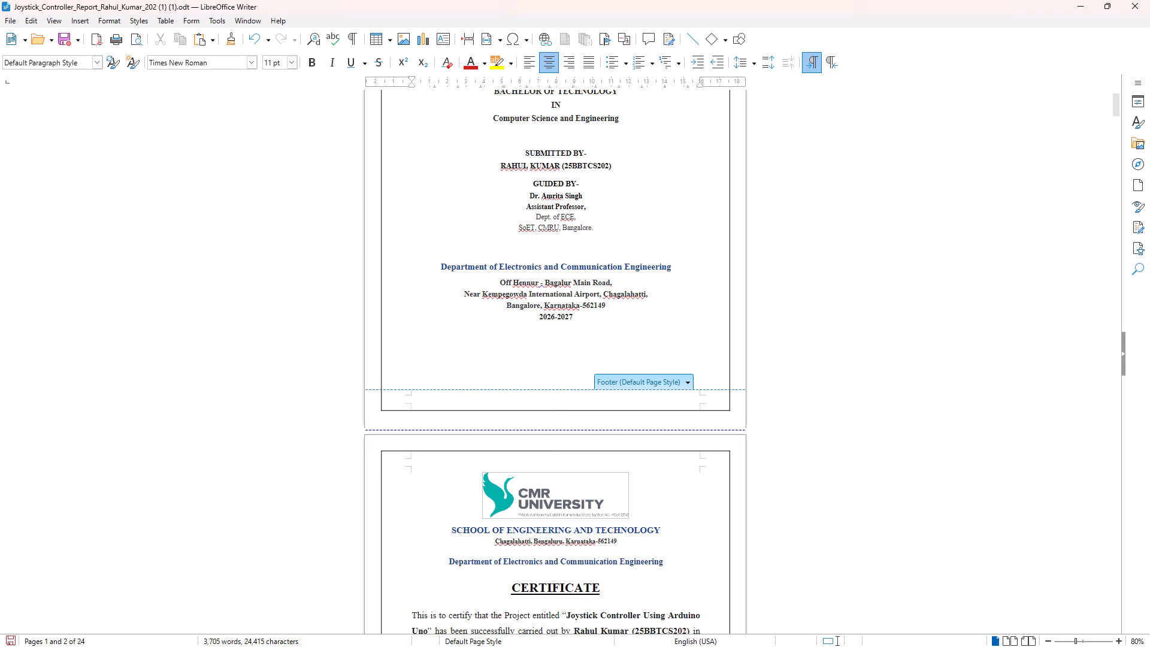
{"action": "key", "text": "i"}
Replace the page number in the certificate page's footer with the roman numeral ii.
{"action": "scroll", "coordinate": [559, 399], "scroll_direction": "down", "scroll_amount": 2}
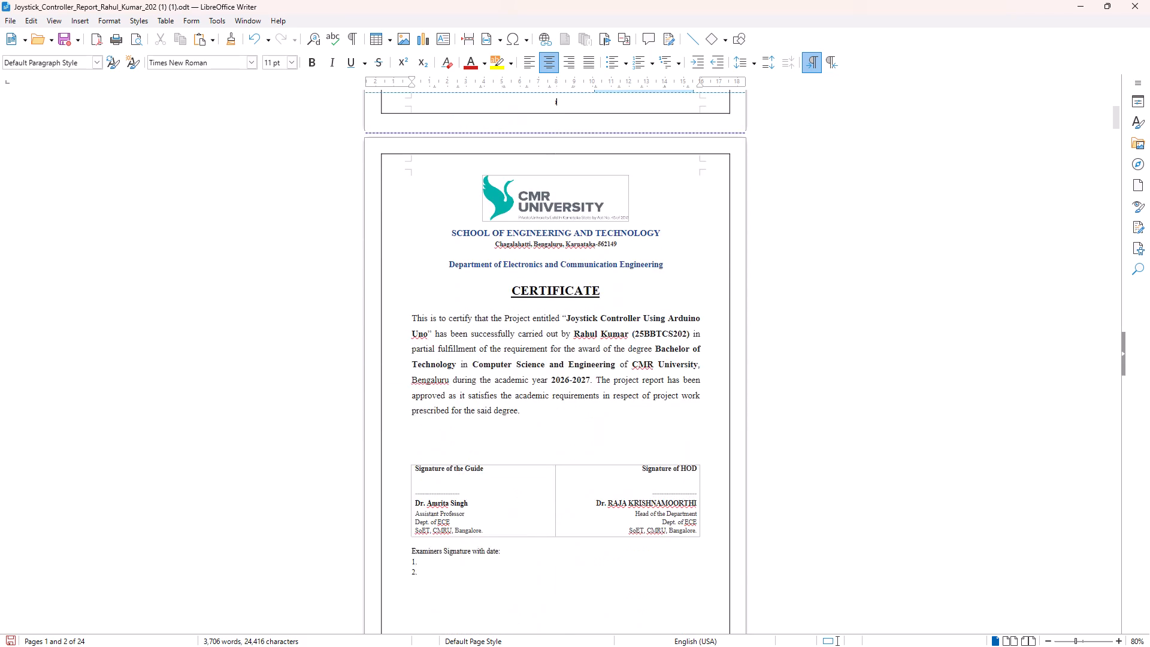
{"action": "scroll", "coordinate": [559, 399], "scroll_direction": "down", "scroll_amount": 2}
{"action": "left_click", "coordinate": [560, 522]}
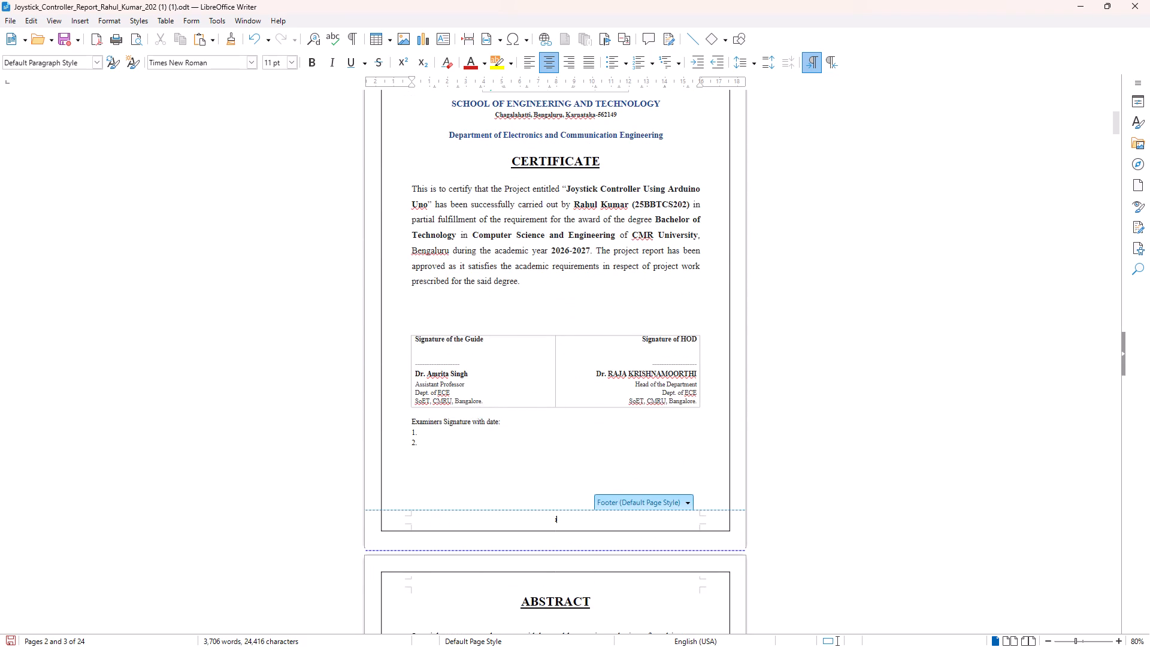
{"action": "key", "text": "BackSpace"}
{"action": "type", "text": "ii"}
Check the page numbers in the footers from the cover page through the declaration page.
{"action": "scroll", "coordinate": [560, 522], "scroll_direction": "up", "scroll_amount": 1}
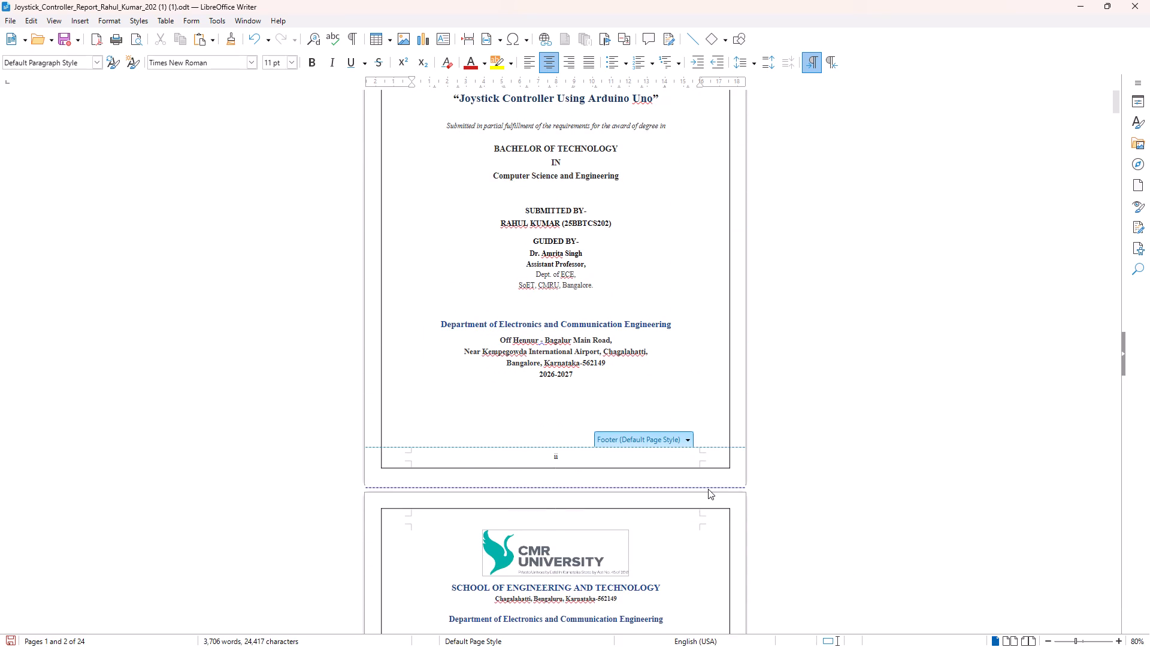
{"action": "scroll", "coordinate": [708, 489], "scroll_direction": "up", "scroll_amount": 4}
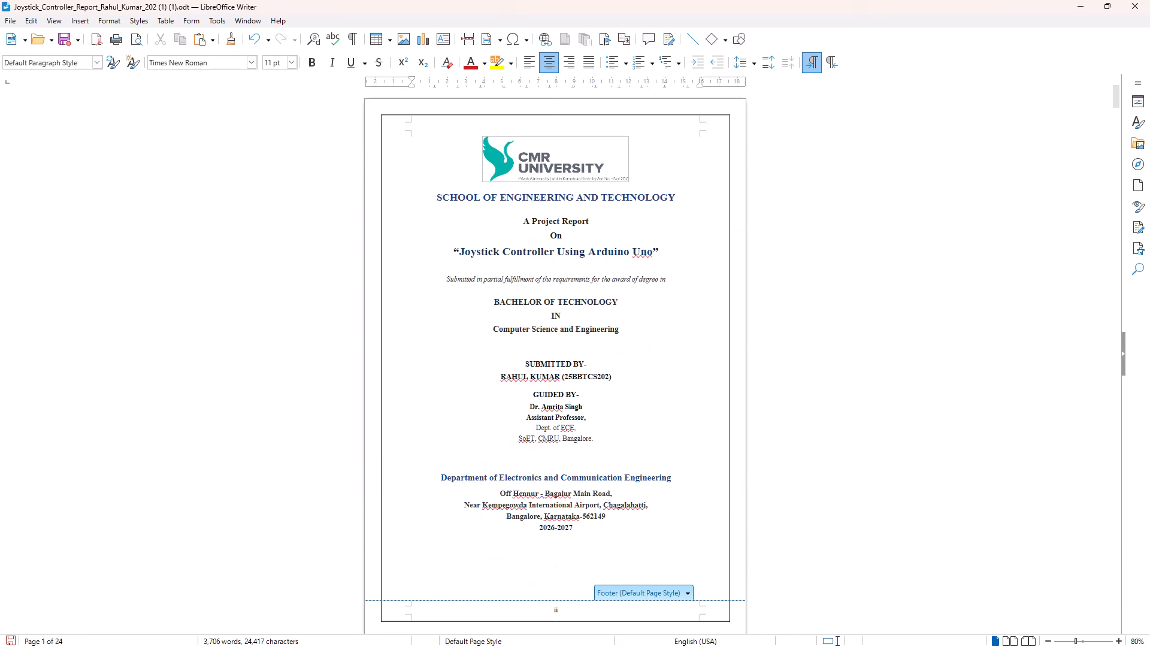
{"action": "scroll", "coordinate": [708, 489], "scroll_direction": "down", "scroll_amount": 13}
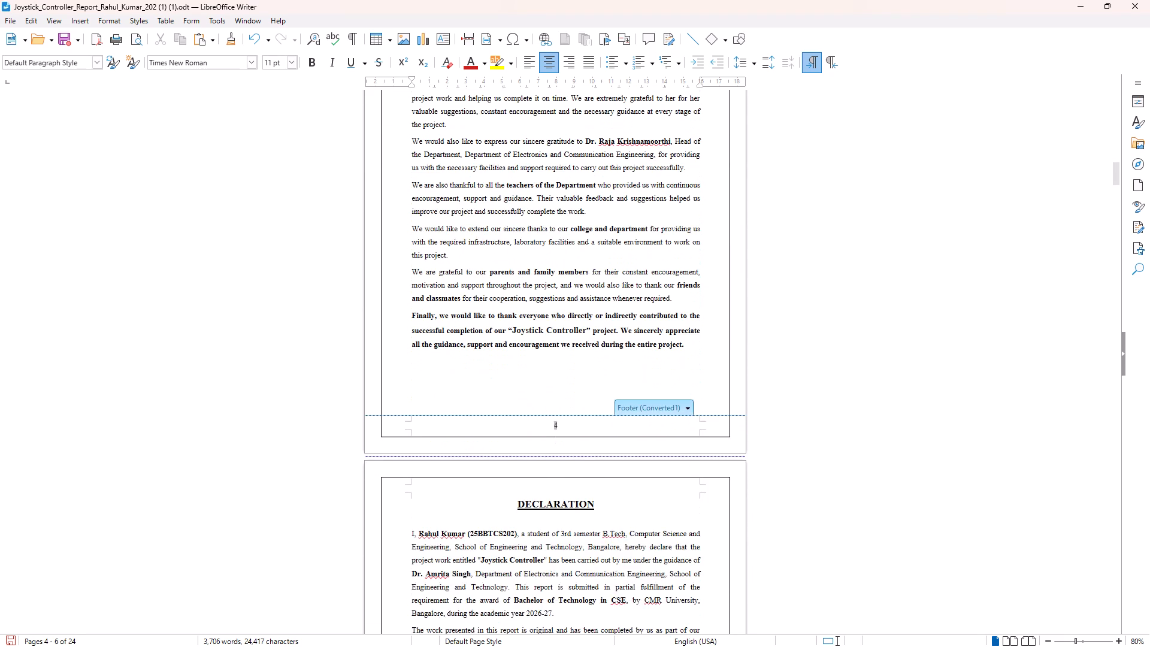
{"action": "scroll", "coordinate": [708, 489], "scroll_direction": "down", "scroll_amount": 4}
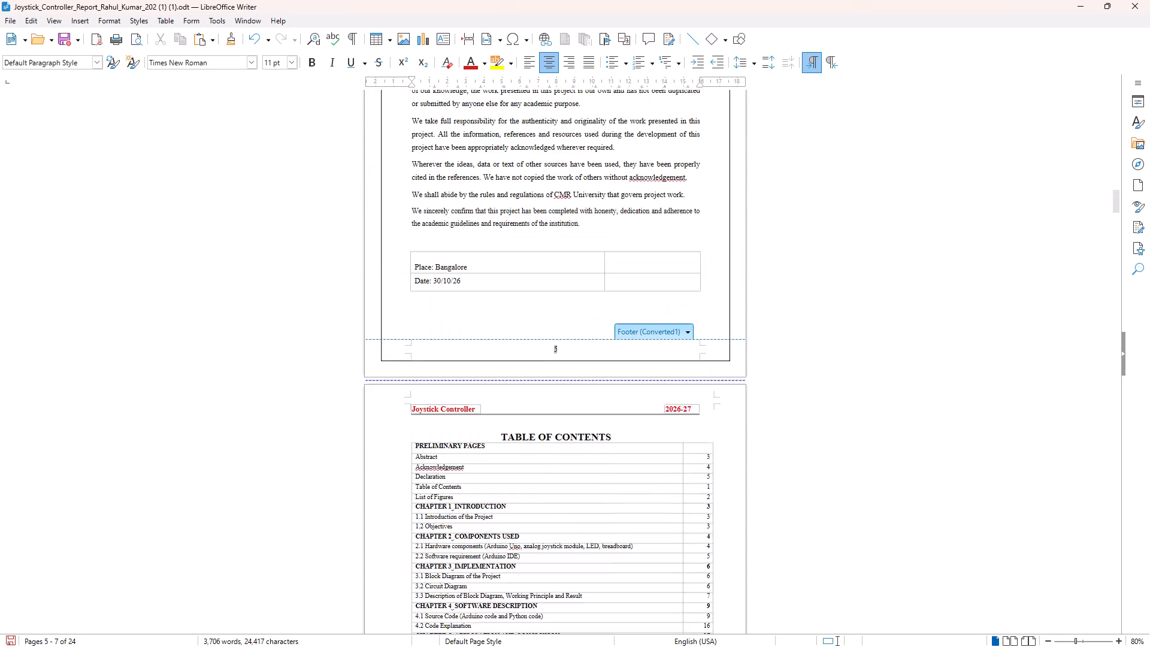
Delete the whole date line from the place-and-date table at the end of the declaration page.
{"action": "scroll", "coordinate": [708, 489], "scroll_direction": "up", "scroll_amount": 1}
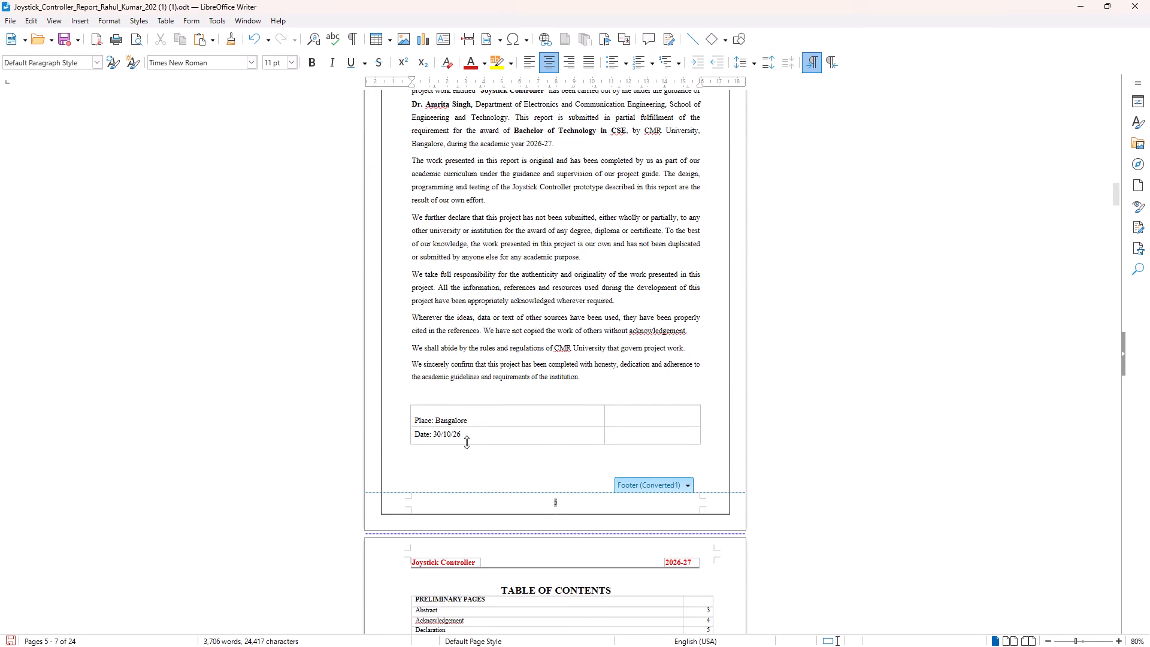
{"action": "left_click", "coordinate": [469, 436]}
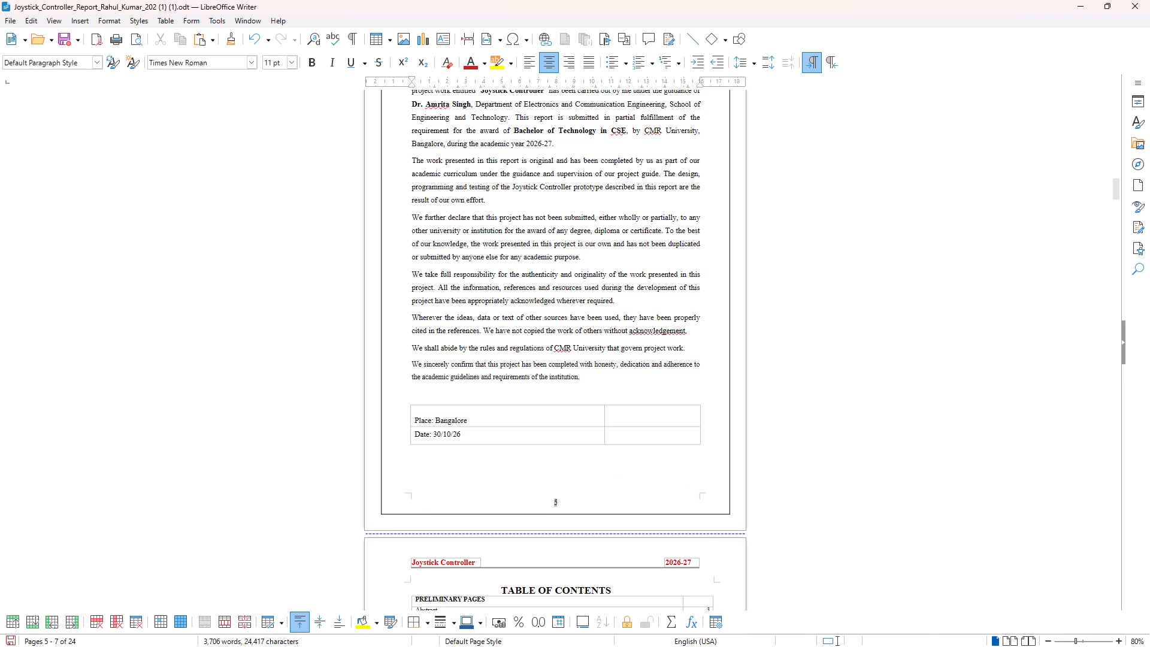
{"action": "key", "text": "BackSpace"}
{"action": "key", "text": "BackSpace"}
{"action": "key", "text": "BackSpace"}
{"action": "key", "text": "BackSpace"}
{"action": "key", "text": "BackSpace"}
{"action": "key", "text": "BackSpace"}
{"action": "key", "text": "BackSpace"}
{"action": "key", "text": "BackSpace"}
{"action": "key", "text": "BackSpace"}
{"action": "key", "text": "BackSpace"}
{"action": "key", "text": "BackSpace"}
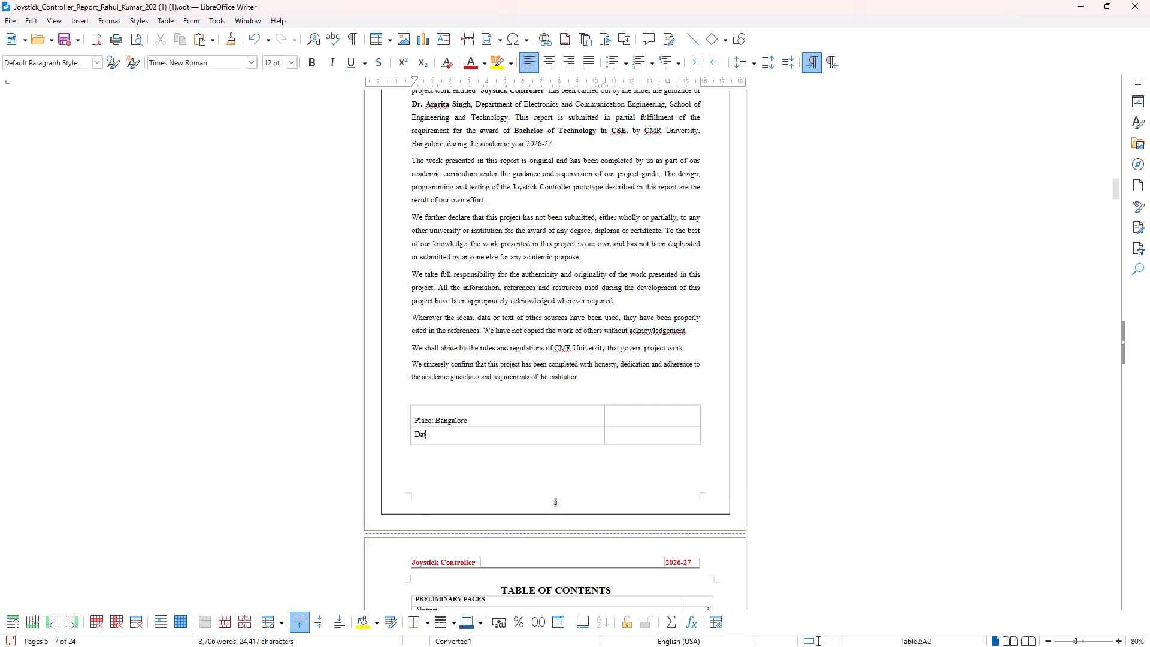
{"action": "key", "text": "BackSpace"}
{"action": "key", "text": "BackSpace"}
{"action": "key", "text": "BackSpace"}
{"action": "key", "text": "BackSpace"}
{"action": "left_click", "coordinate": [593, 465]}
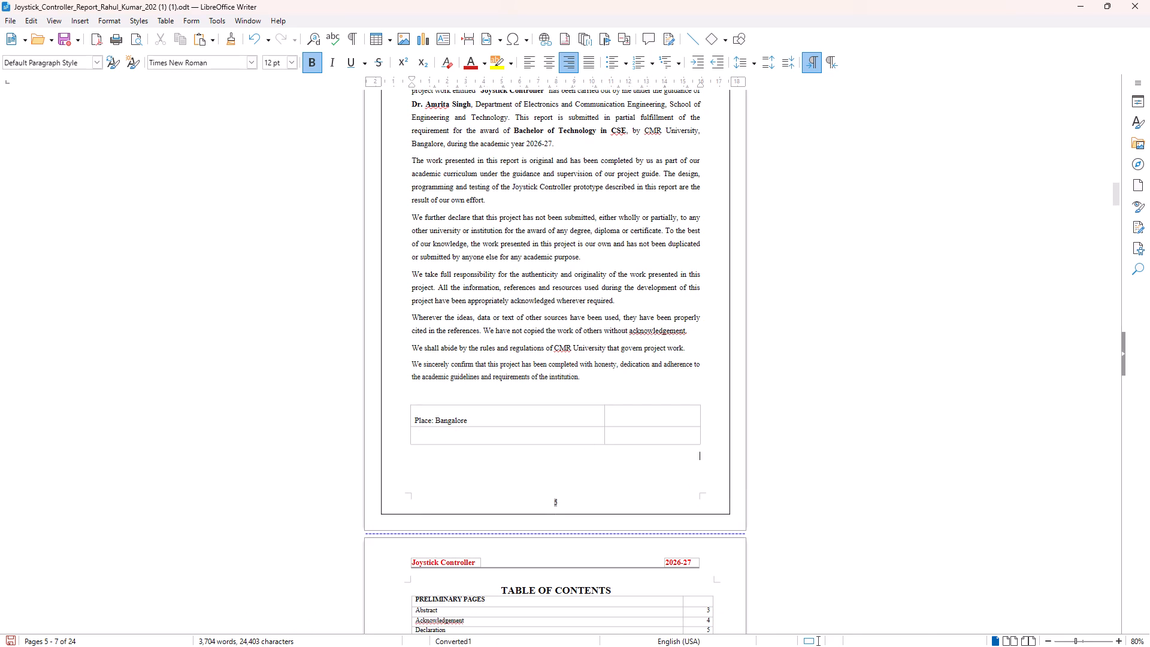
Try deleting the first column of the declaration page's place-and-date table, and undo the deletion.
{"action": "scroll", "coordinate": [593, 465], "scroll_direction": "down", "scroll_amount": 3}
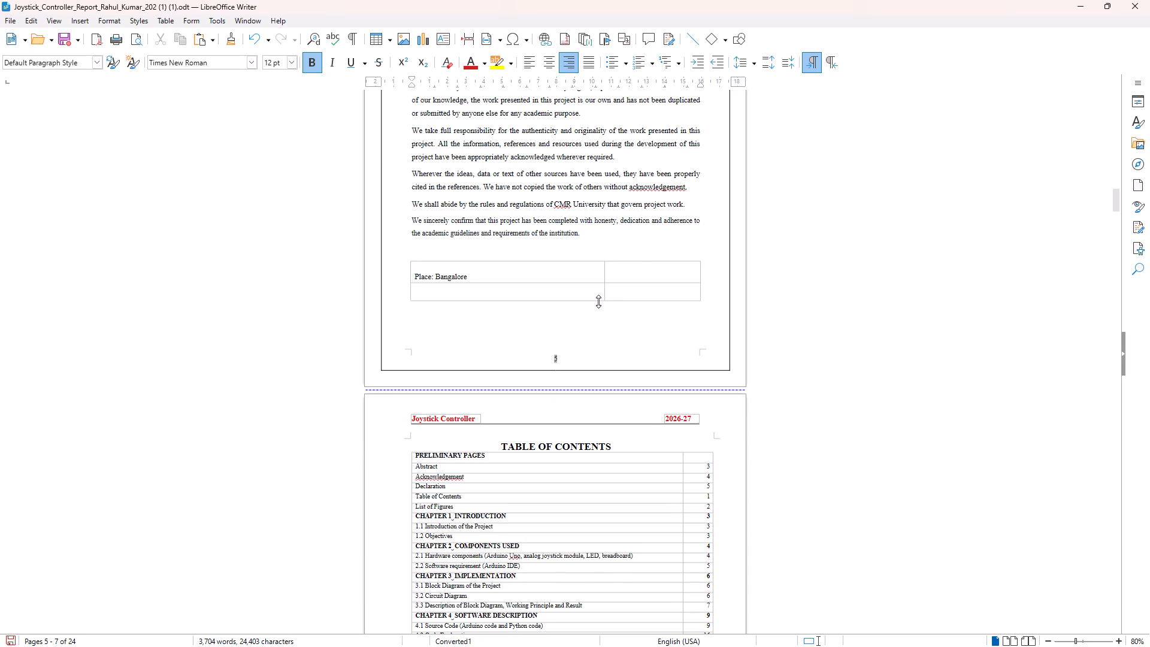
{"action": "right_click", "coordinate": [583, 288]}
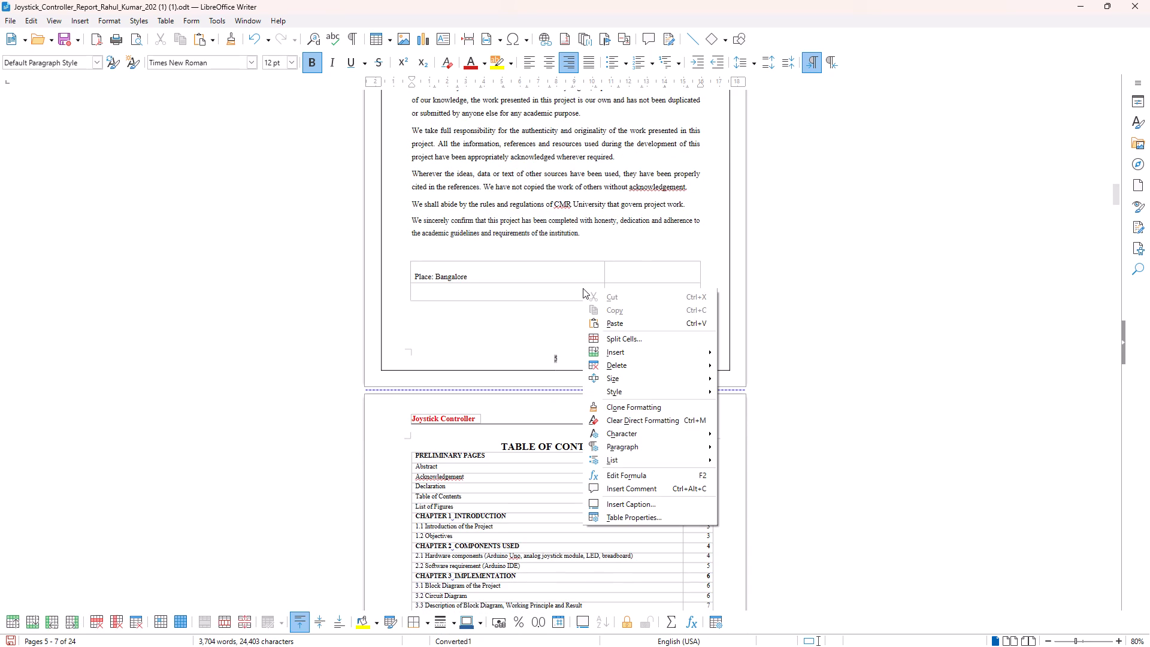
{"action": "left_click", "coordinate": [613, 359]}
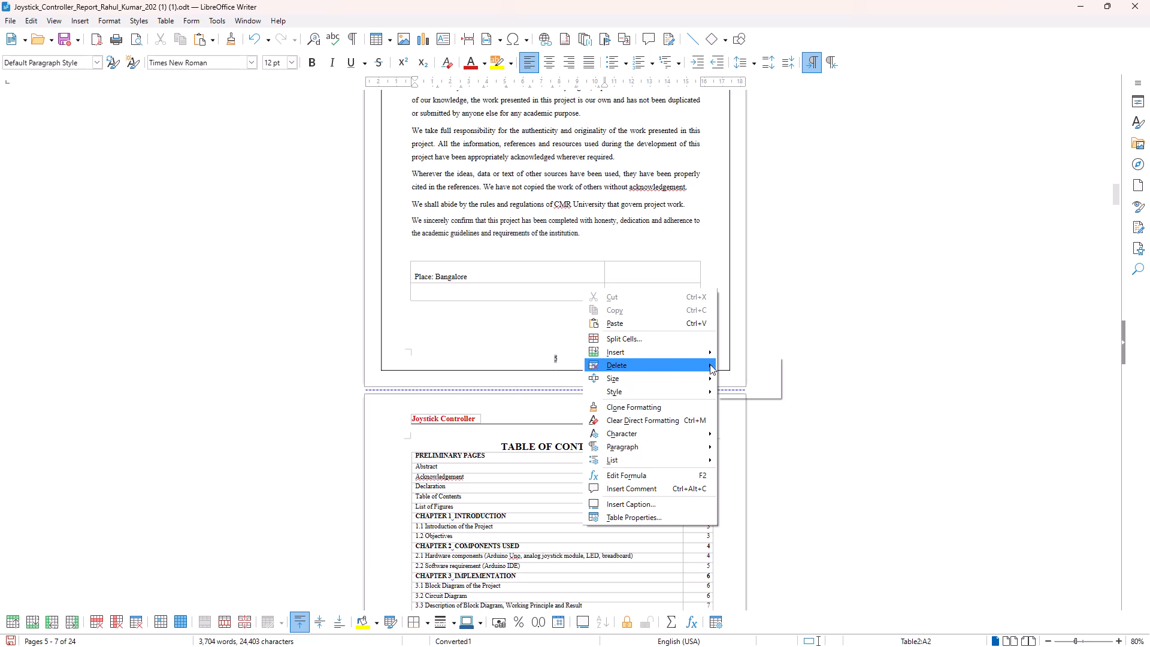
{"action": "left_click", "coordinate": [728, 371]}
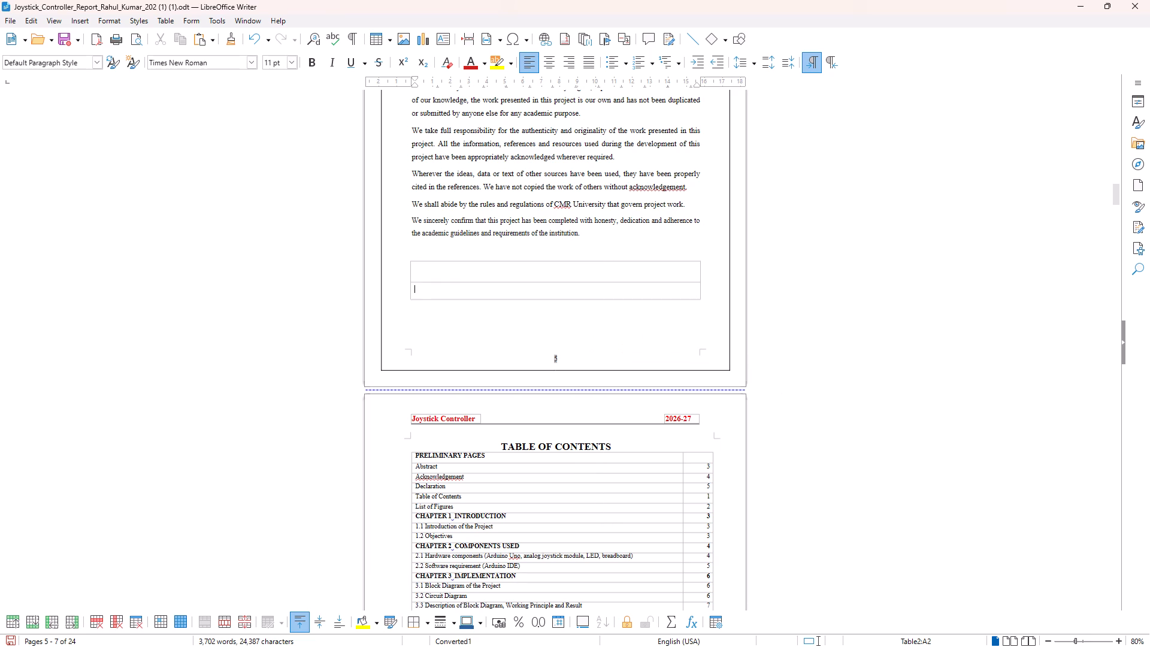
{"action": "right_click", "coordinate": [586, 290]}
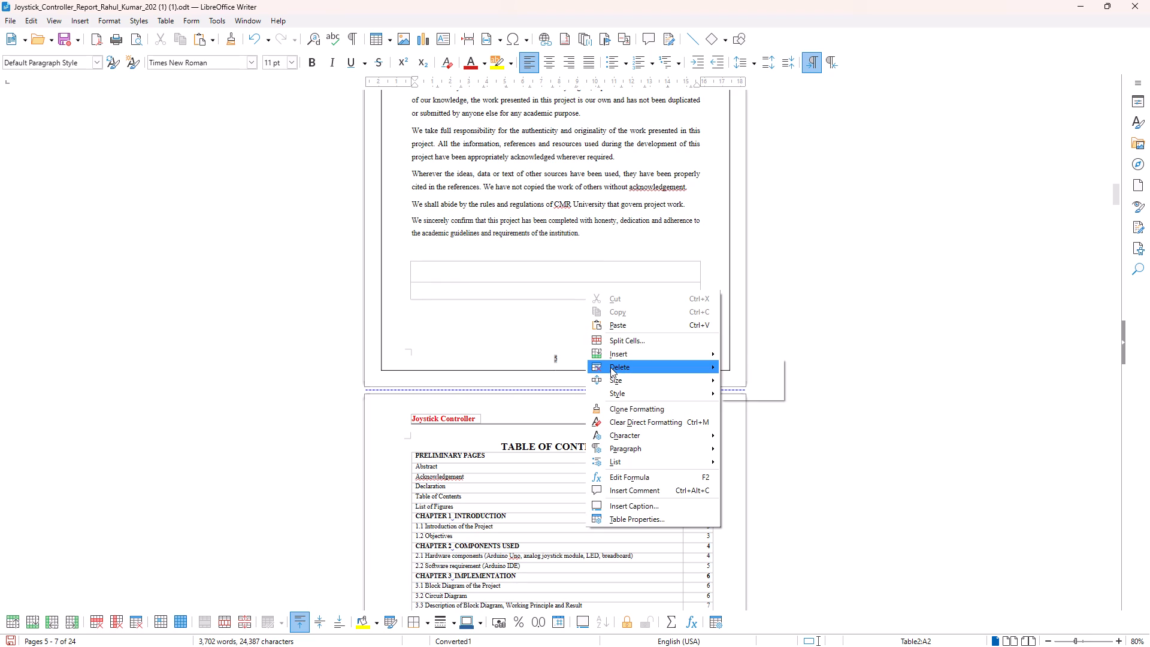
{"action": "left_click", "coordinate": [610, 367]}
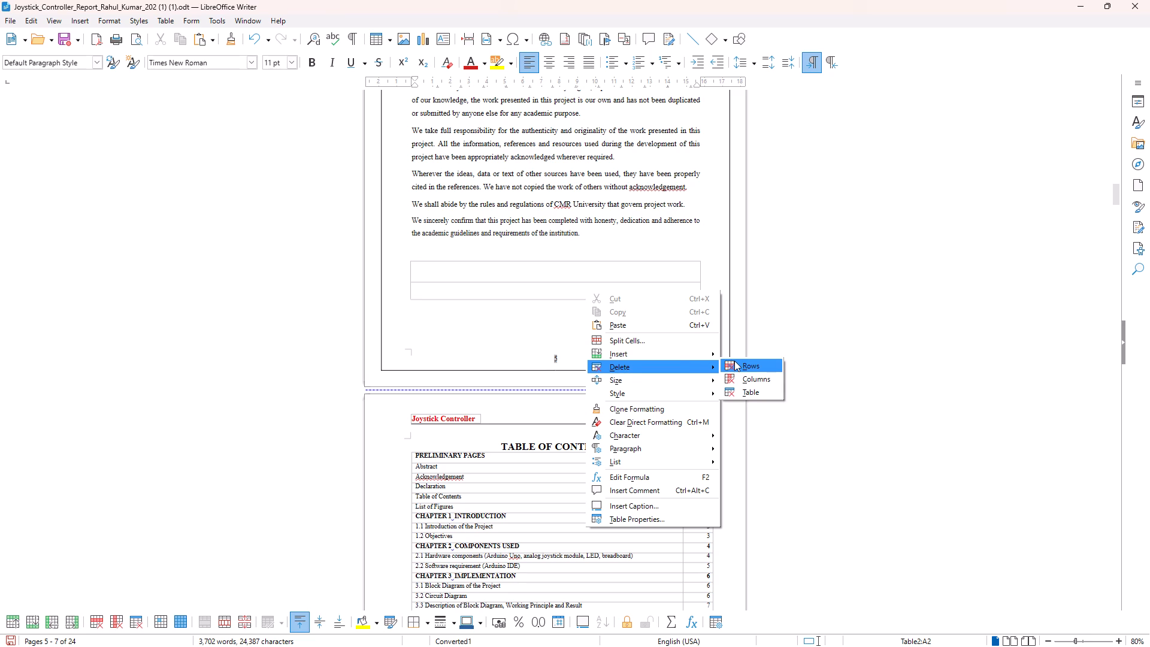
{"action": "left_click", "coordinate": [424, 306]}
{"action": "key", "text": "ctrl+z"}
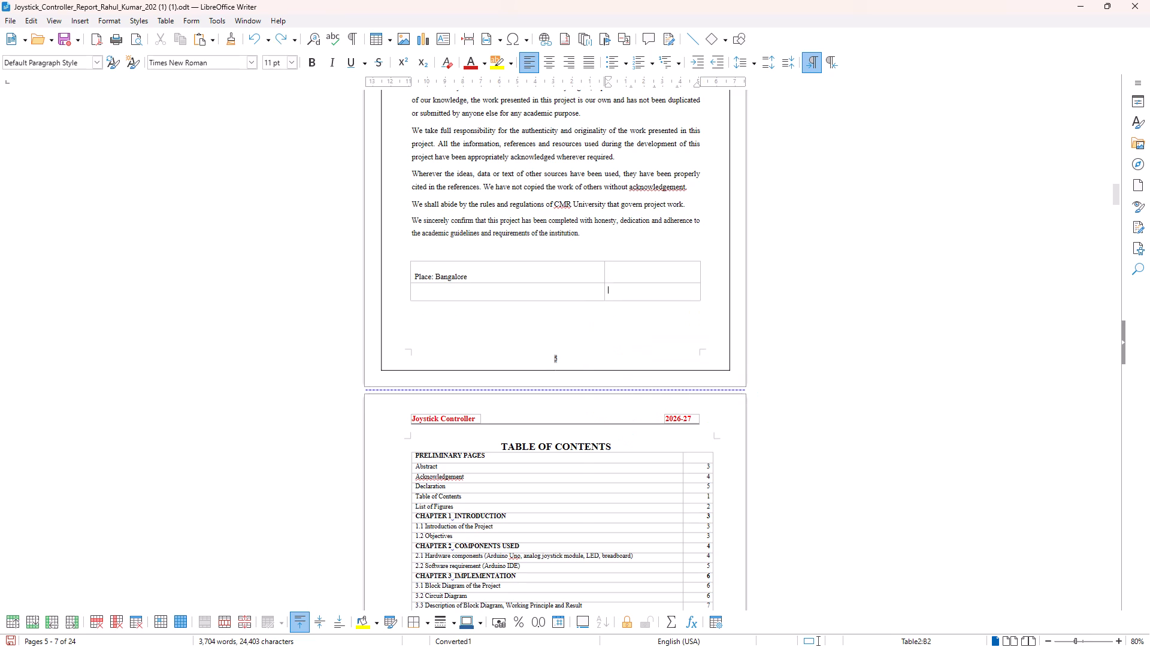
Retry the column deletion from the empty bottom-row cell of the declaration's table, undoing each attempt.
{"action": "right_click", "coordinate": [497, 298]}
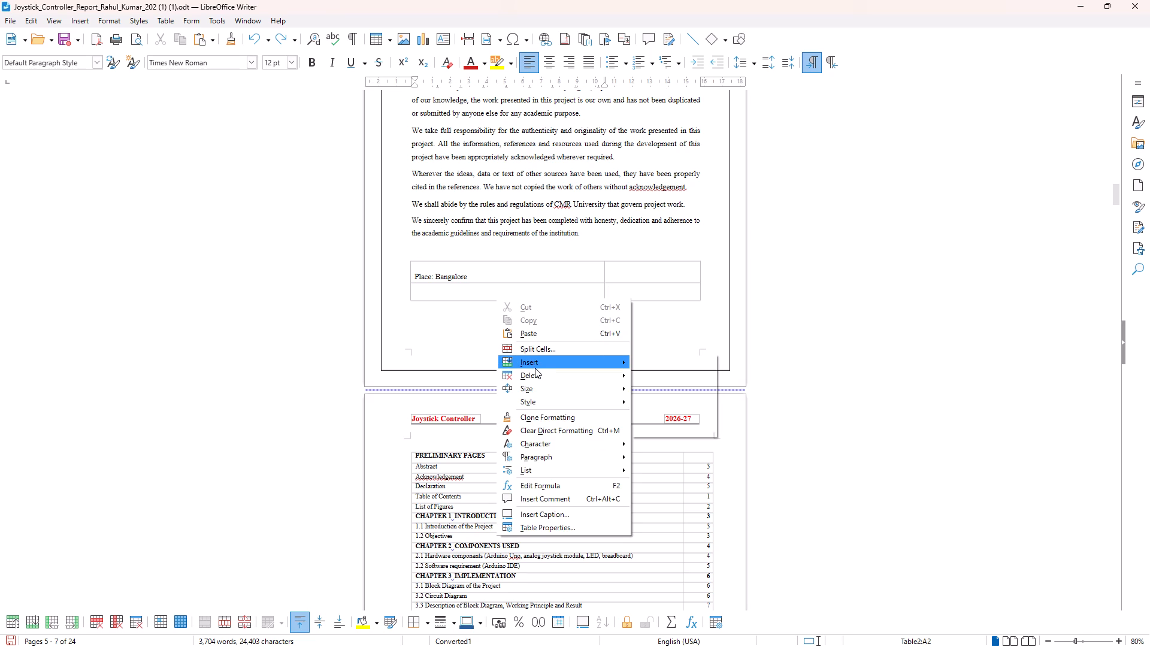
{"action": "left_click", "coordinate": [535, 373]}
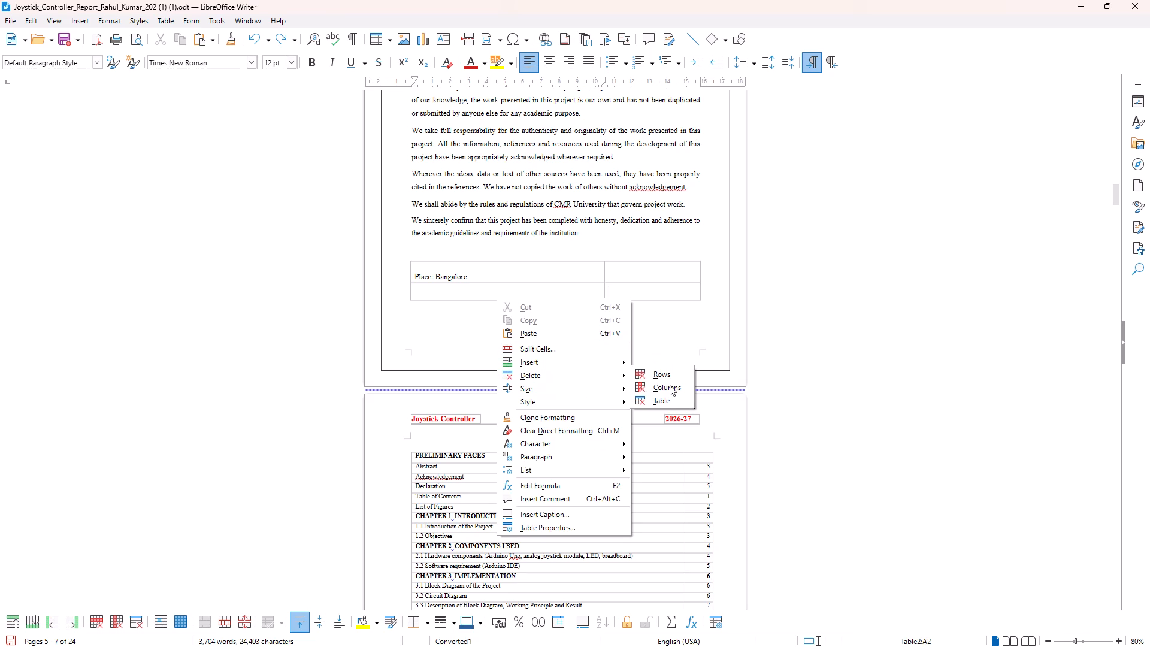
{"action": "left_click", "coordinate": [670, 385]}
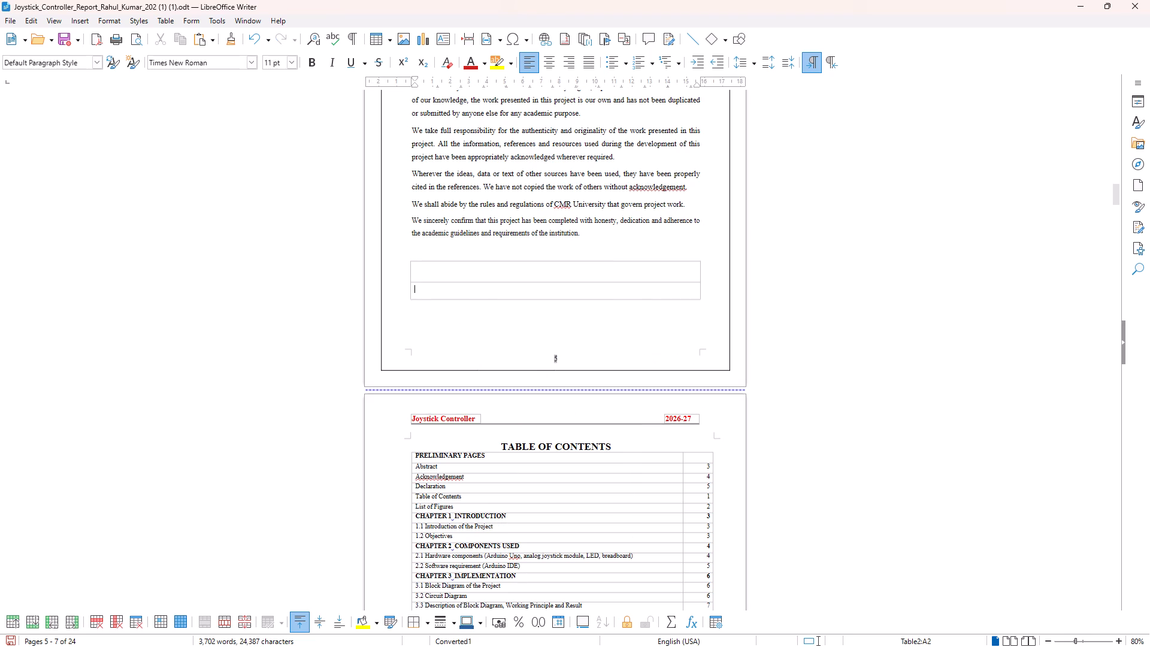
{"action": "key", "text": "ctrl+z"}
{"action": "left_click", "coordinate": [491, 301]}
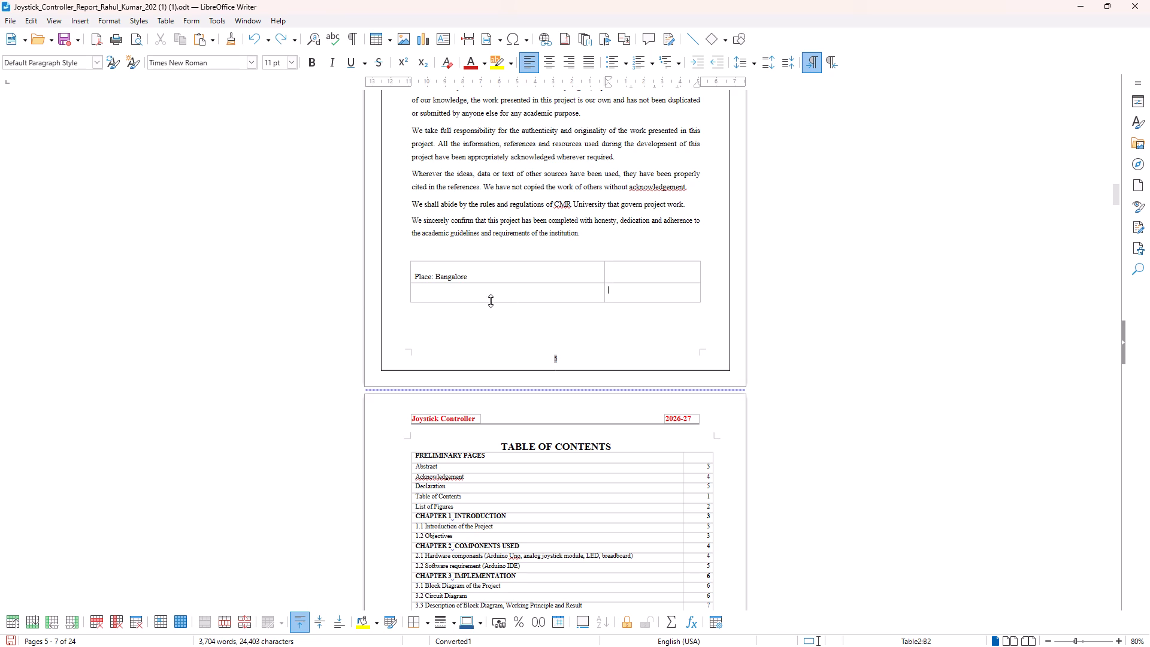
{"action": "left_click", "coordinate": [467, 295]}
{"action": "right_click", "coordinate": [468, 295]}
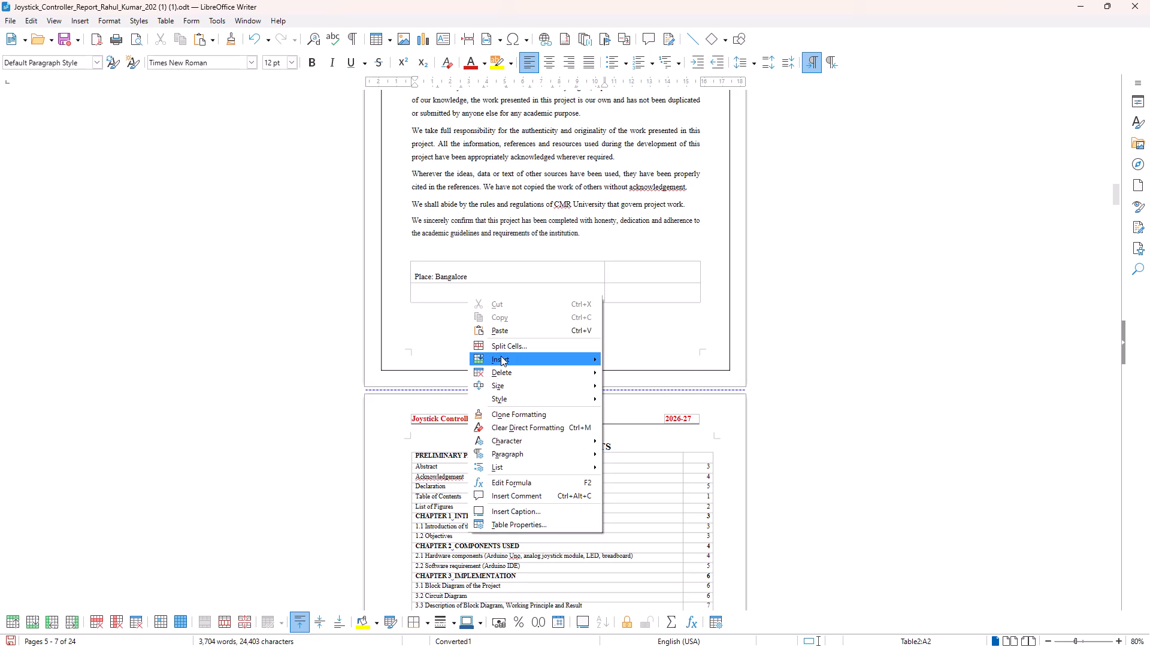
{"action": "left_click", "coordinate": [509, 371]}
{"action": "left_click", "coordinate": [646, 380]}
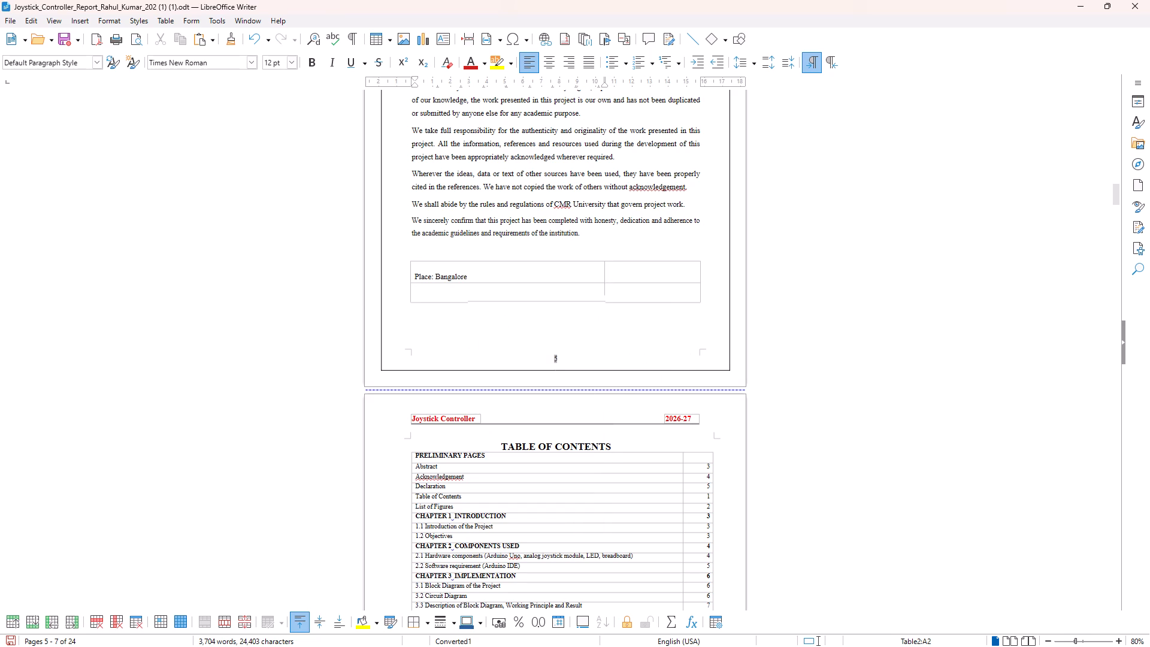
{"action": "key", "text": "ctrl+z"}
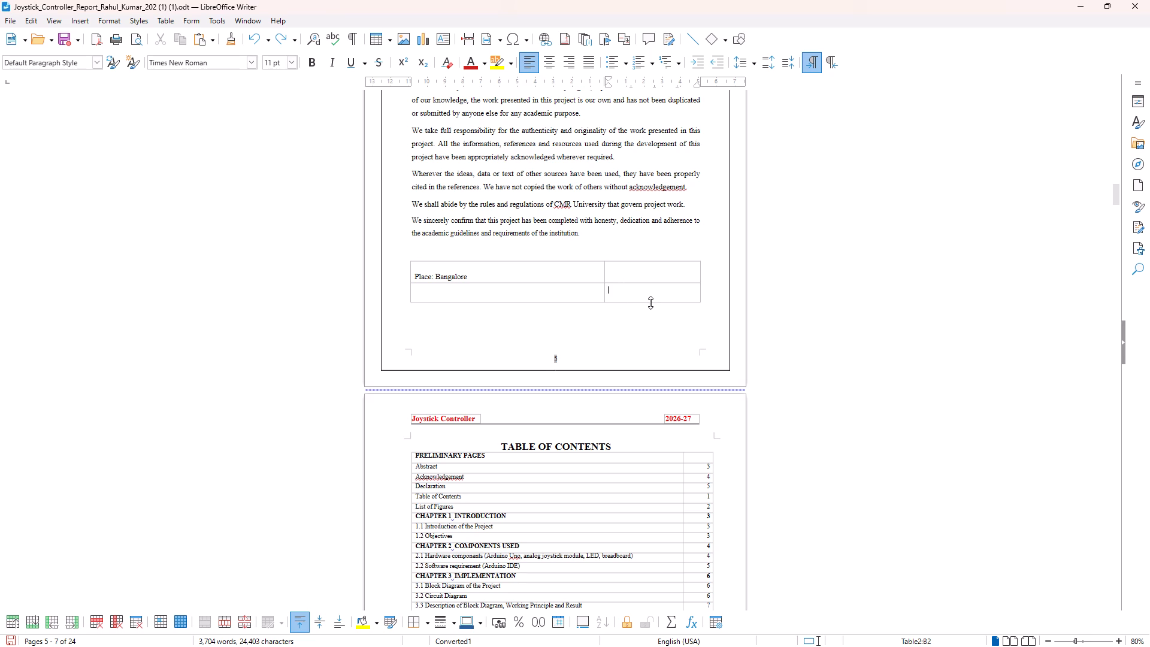
Reduce the height of the empty bottom row in the declaration page's table.
{"action": "left_click_drag", "start_coordinate": [650, 303], "coordinate": [640, 282]}
{"action": "left_click_drag", "start_coordinate": [640, 282], "coordinate": [636, 279]}
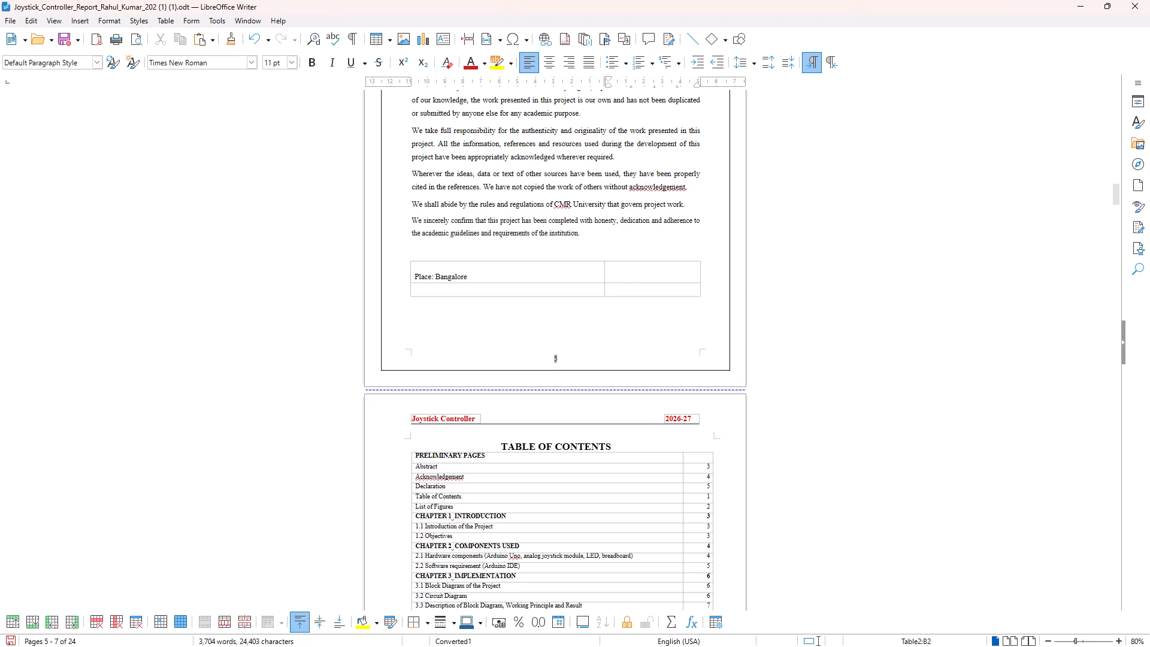
{"action": "right_click", "coordinate": [635, 291]}
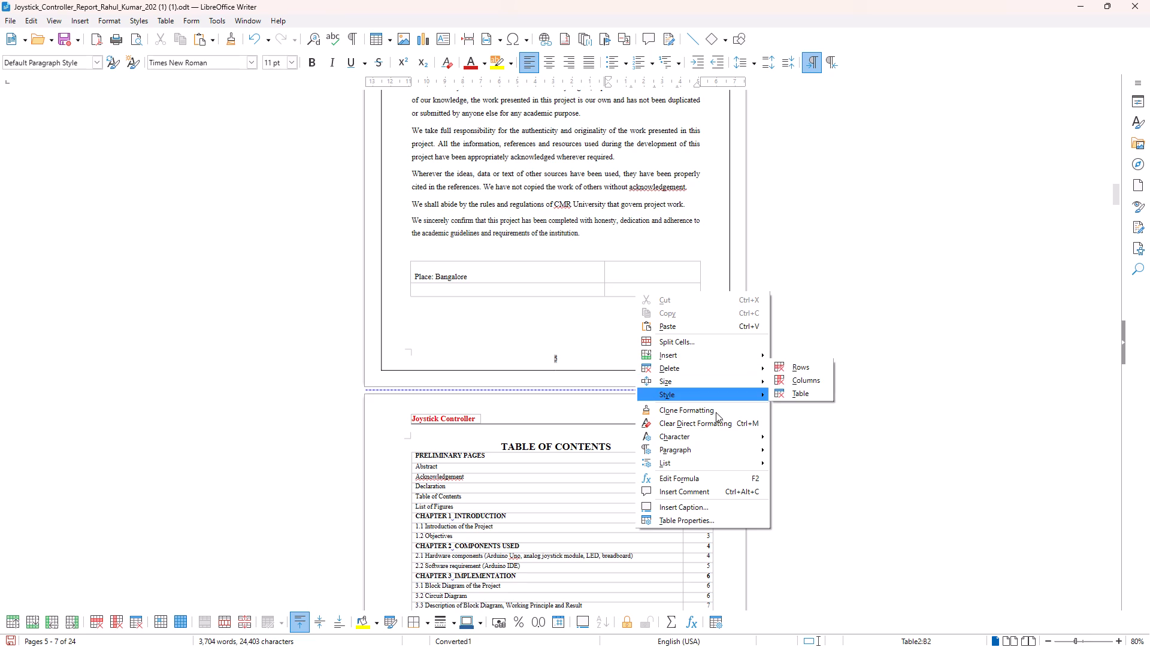
{"action": "left_click", "coordinate": [841, 568]}
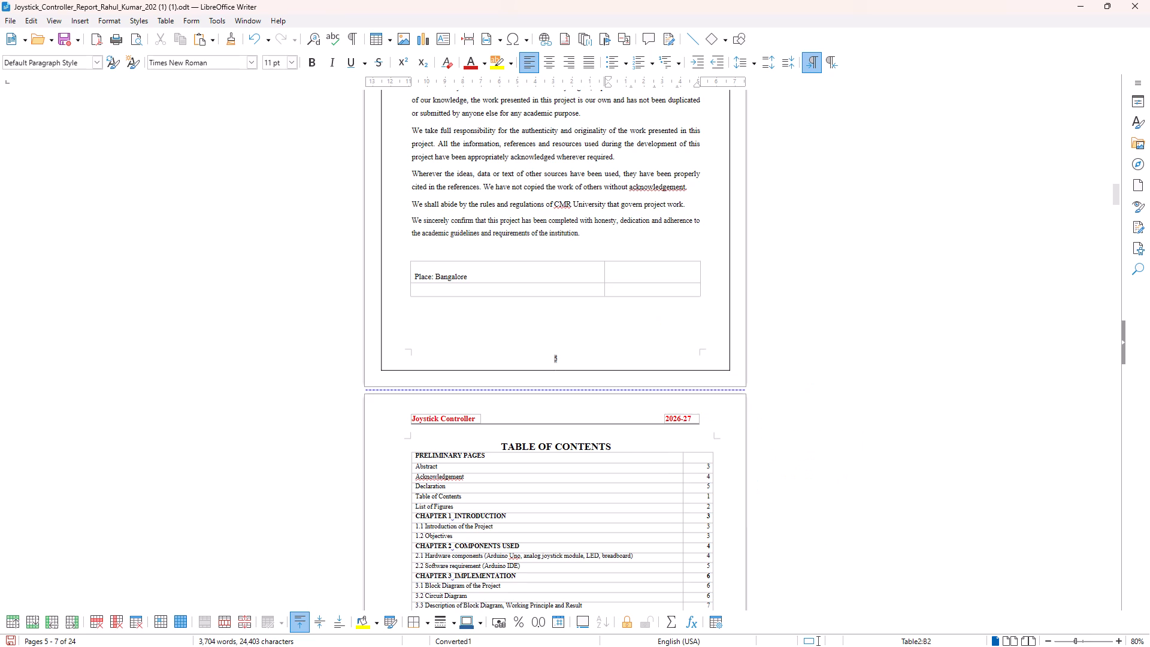
Change the department abbreviation in the table of contents page's footer to ECE.
{"action": "scroll", "coordinate": [839, 527], "scroll_direction": "down", "scroll_amount": 3}
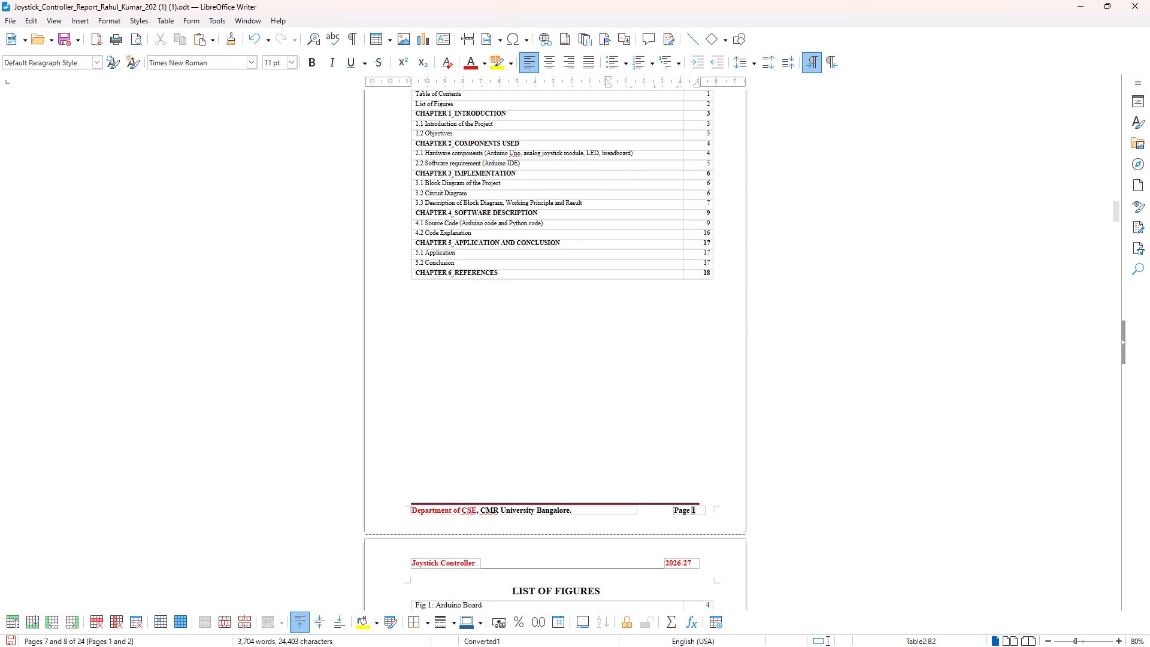
{"action": "left_click", "coordinate": [476, 509]}
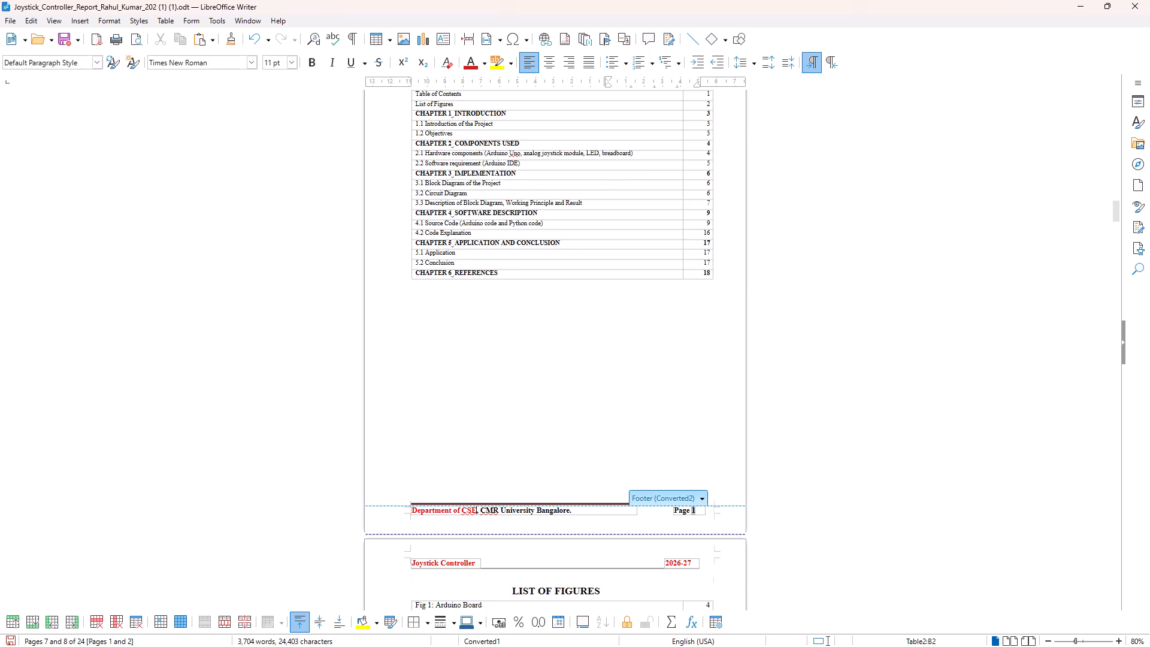
{"action": "key", "text": "BackSpace"}
{"action": "key", "text": "BackSpace"}
{"action": "key", "text": "BackSpace"}
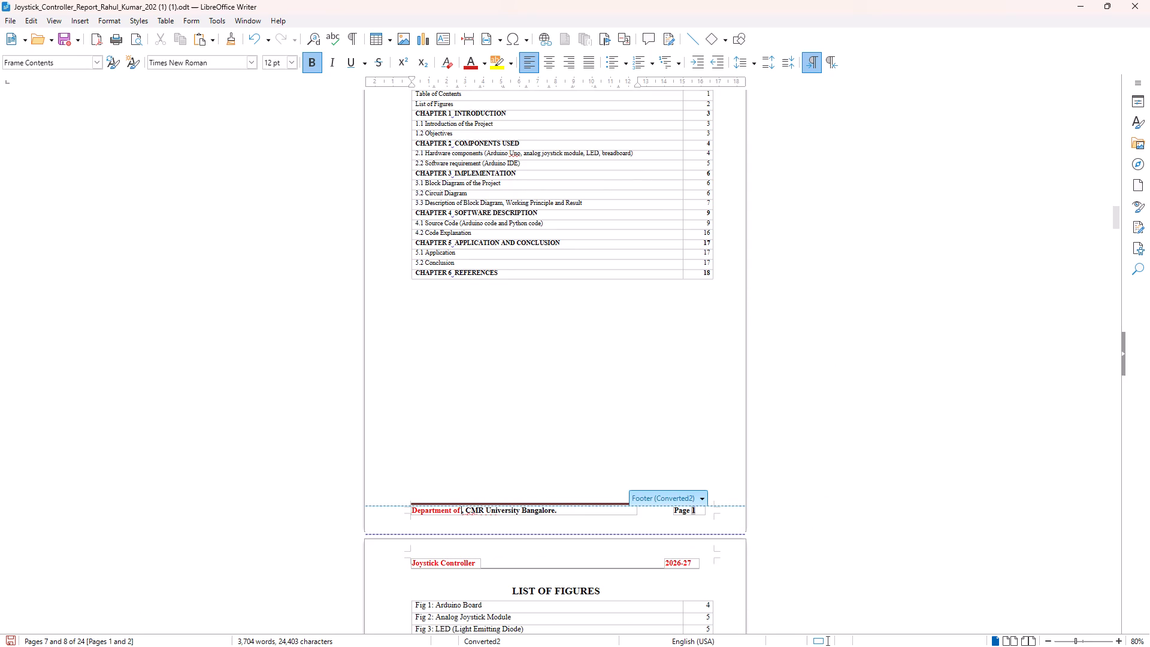
{"action": "type", "text": "Ec"}
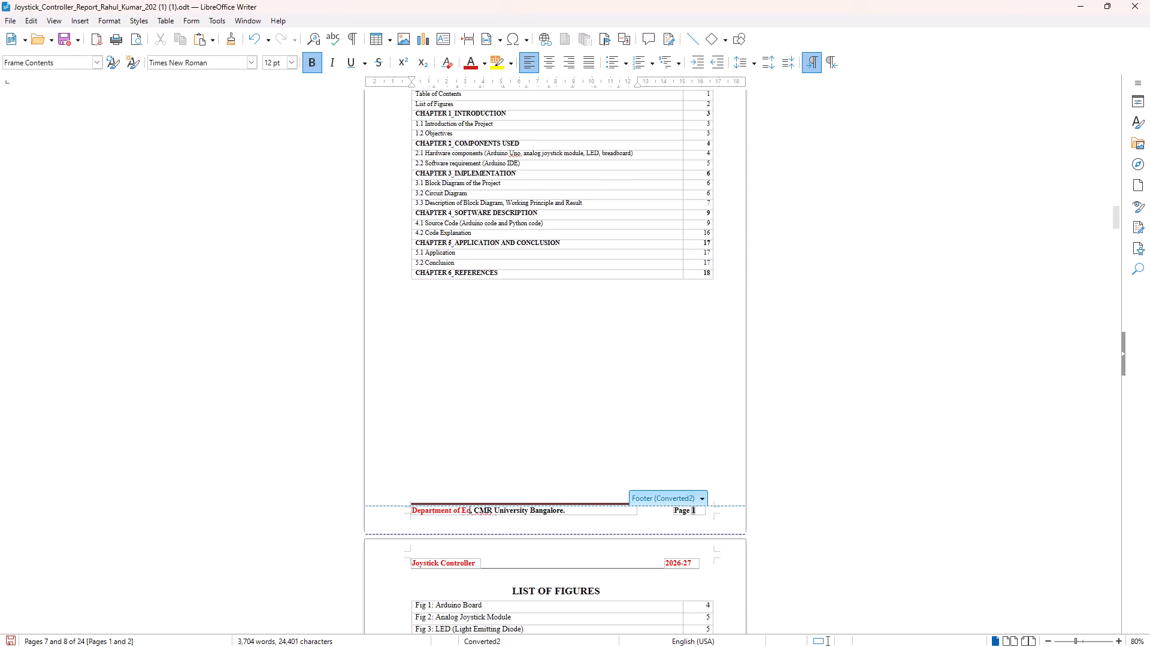
{"action": "key", "text": "BackSpace"}
{"action": "type", "text": "CE"}
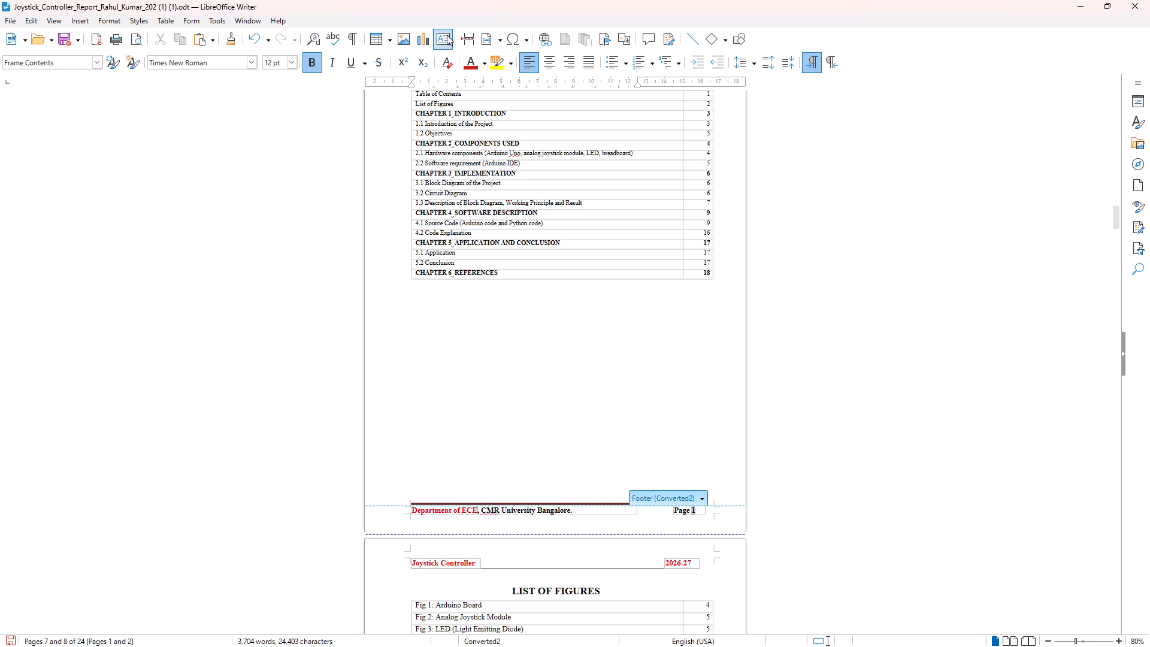
Set the font colour to black and retype the last E of ECE in the table of contents page's footer.
{"action": "left_click", "coordinate": [444, 64]}
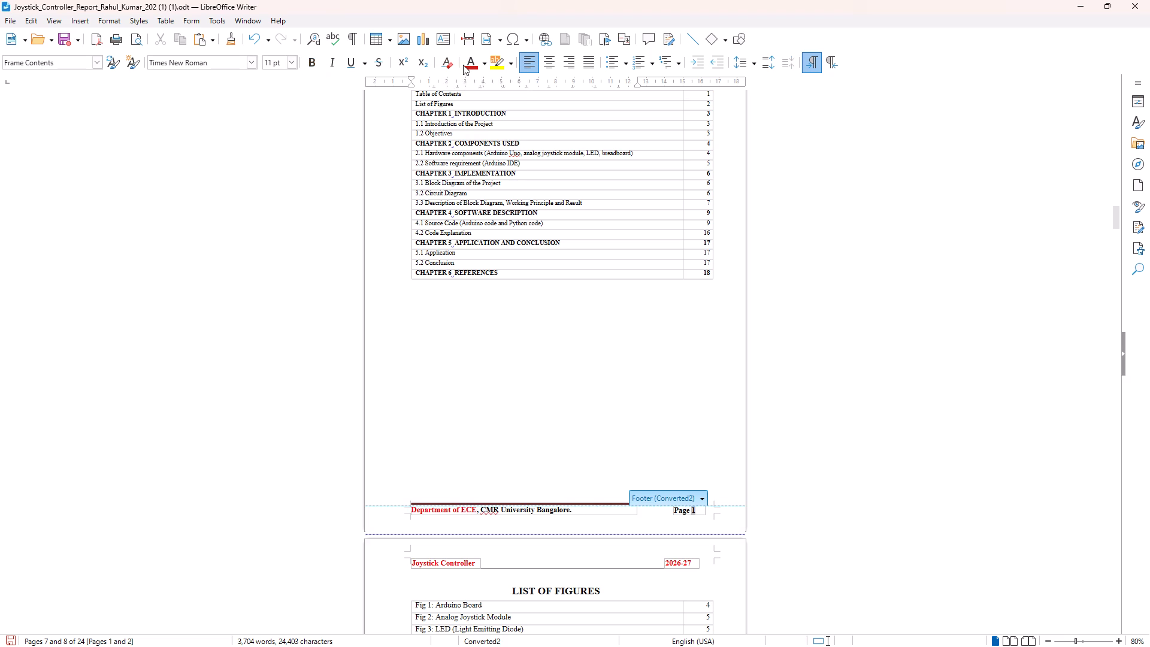
{"action": "left_click", "coordinate": [464, 65]}
{"action": "left_click", "coordinate": [484, 65]}
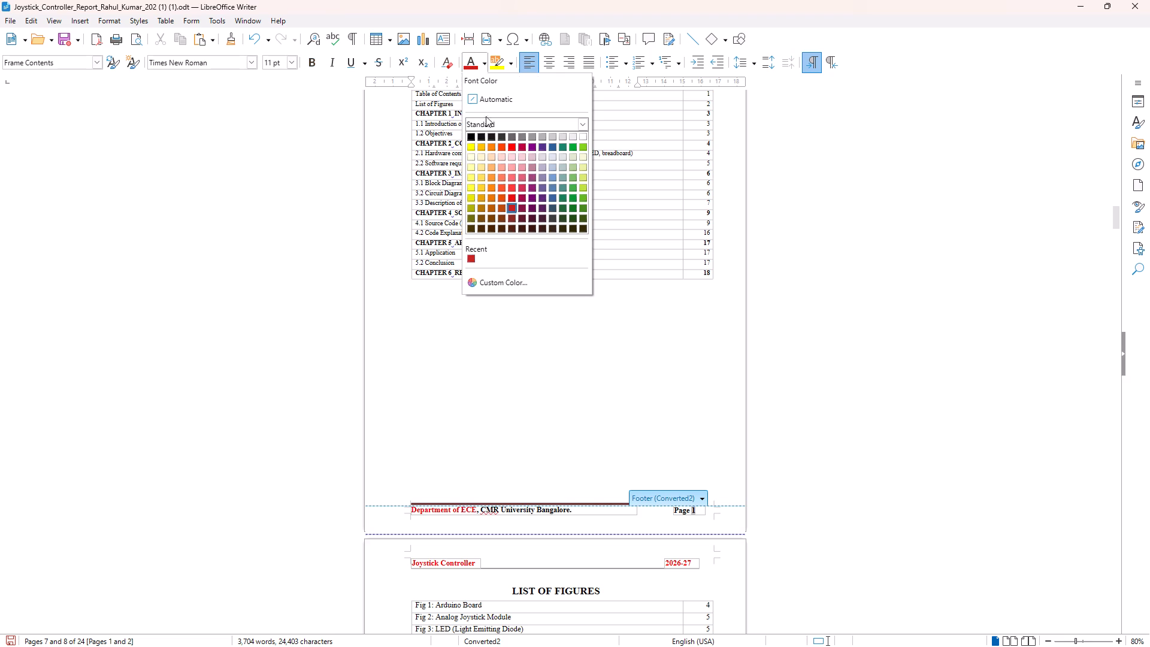
{"action": "left_click", "coordinate": [471, 134]}
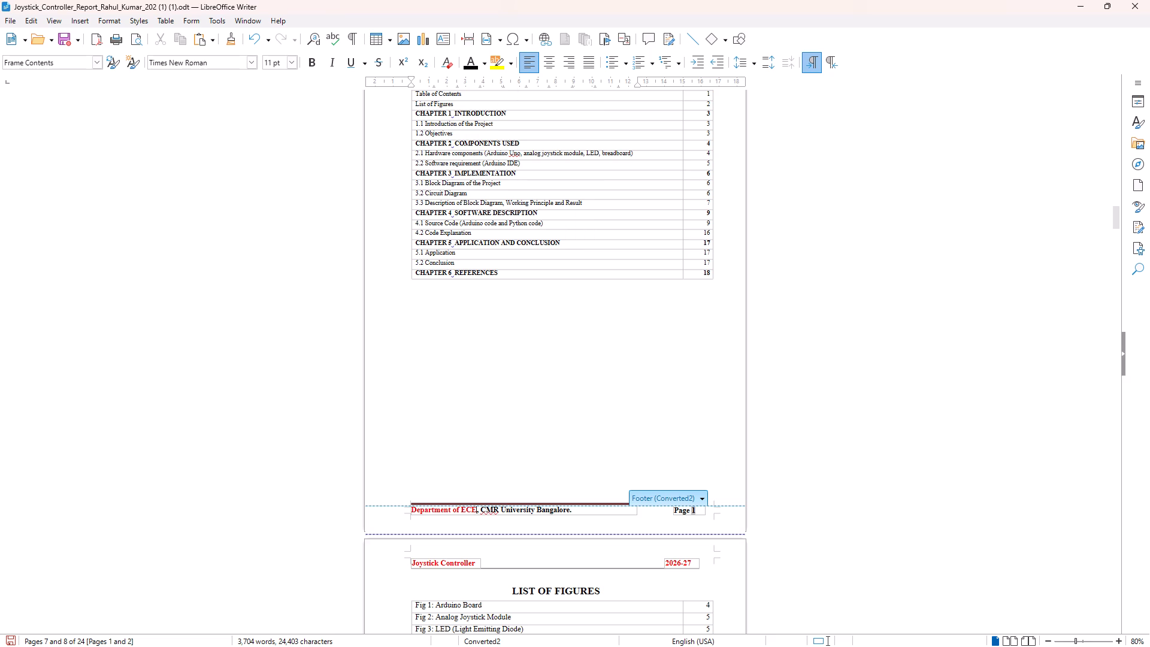
{"action": "key", "text": "BackSpace"}
{"action": "key", "text": "shift+e"}
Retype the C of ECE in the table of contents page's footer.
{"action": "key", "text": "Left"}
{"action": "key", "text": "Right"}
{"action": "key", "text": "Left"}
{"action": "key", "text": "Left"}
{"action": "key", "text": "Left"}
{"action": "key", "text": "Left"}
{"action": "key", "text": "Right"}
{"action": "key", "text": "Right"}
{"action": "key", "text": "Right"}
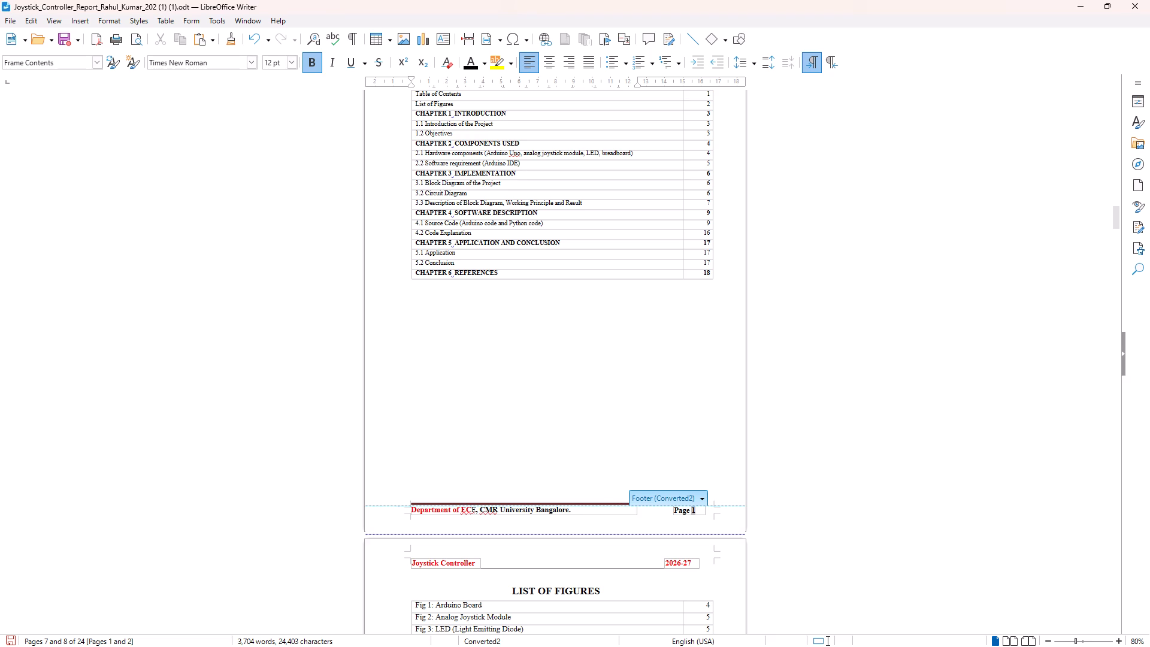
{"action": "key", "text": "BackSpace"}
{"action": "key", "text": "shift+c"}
Replace the red department text before the comma in the table of contents page's footer with a black "Department of ECE".
{"action": "left_click_drag", "start_coordinate": [475, 509], "coordinate": [408, 509]}
{"action": "left_click", "coordinate": [411, 509]}
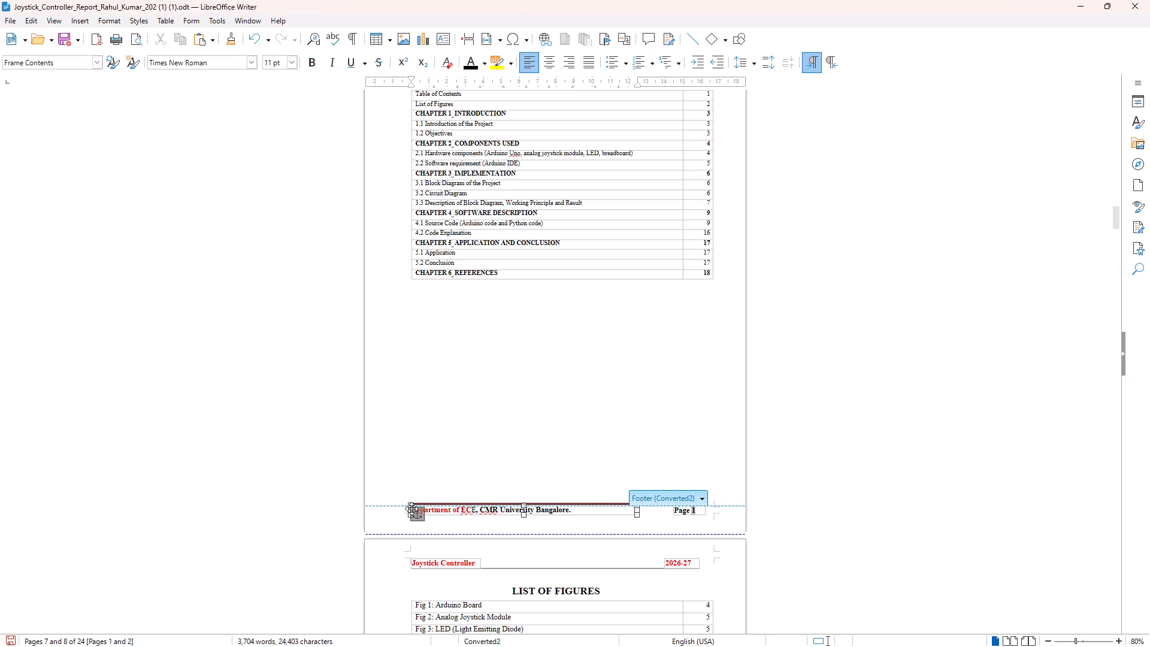
{"action": "left_click", "coordinate": [441, 533]}
{"action": "left_click", "coordinate": [443, 525]}
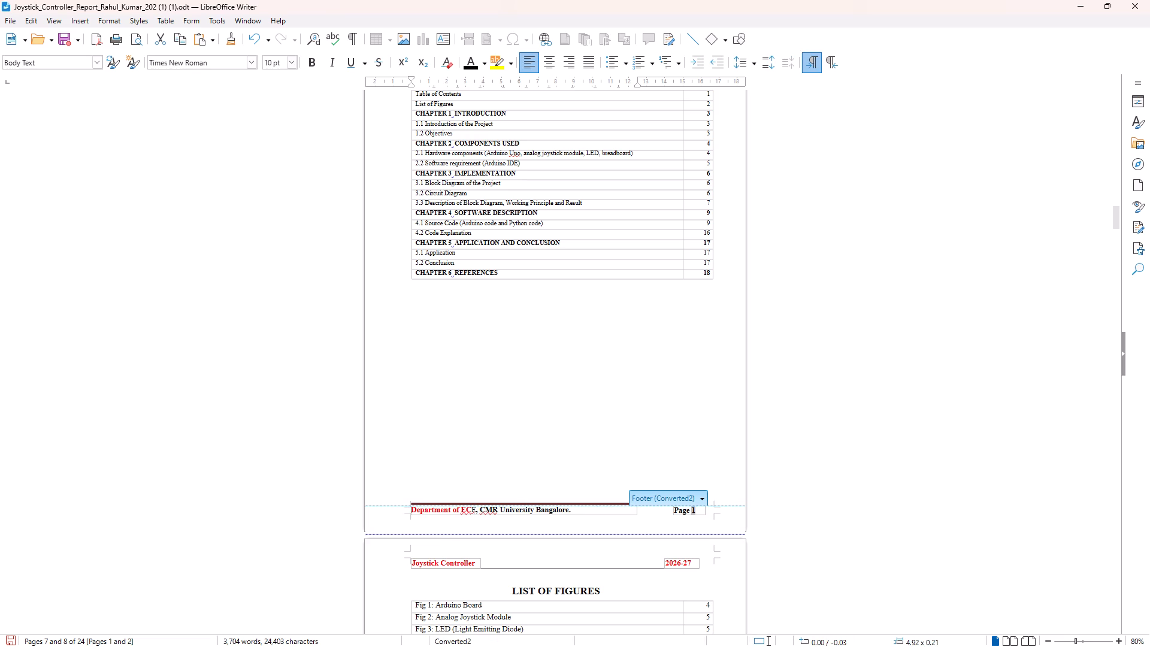
{"action": "left_click", "coordinate": [474, 510]}
{"action": "double_click", "coordinate": [474, 510]}
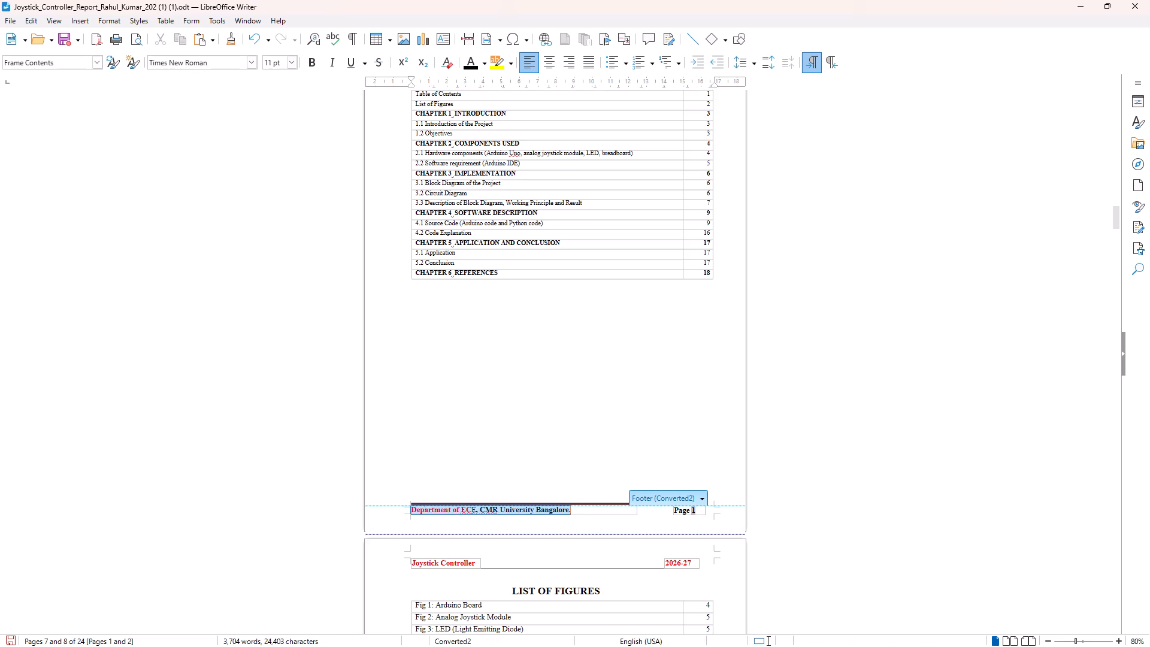
{"action": "left_click", "coordinate": [474, 510]}
{"action": "left_click", "coordinate": [474, 510]}
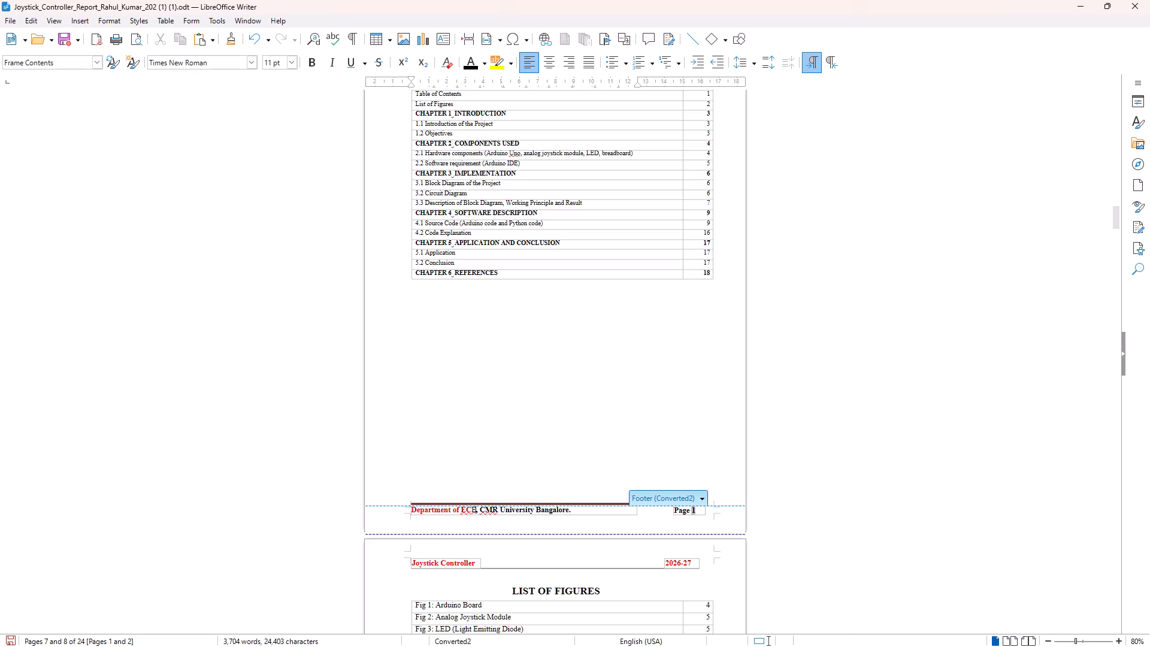
{"action": "key", "text": "BackSpace"}
{"action": "key", "text": "BackSpace"}
{"action": "key", "text": "BackSpace"}
{"action": "key", "text": "BackSpace"}
{"action": "key", "text": "BackSpace"}
{"action": "key", "text": "BackSpace"}
{"action": "key", "text": "BackSpace"}
{"action": "key", "text": "BackSpace"}
{"action": "key", "text": "BackSpace"}
{"action": "key", "text": "BackSpace"}
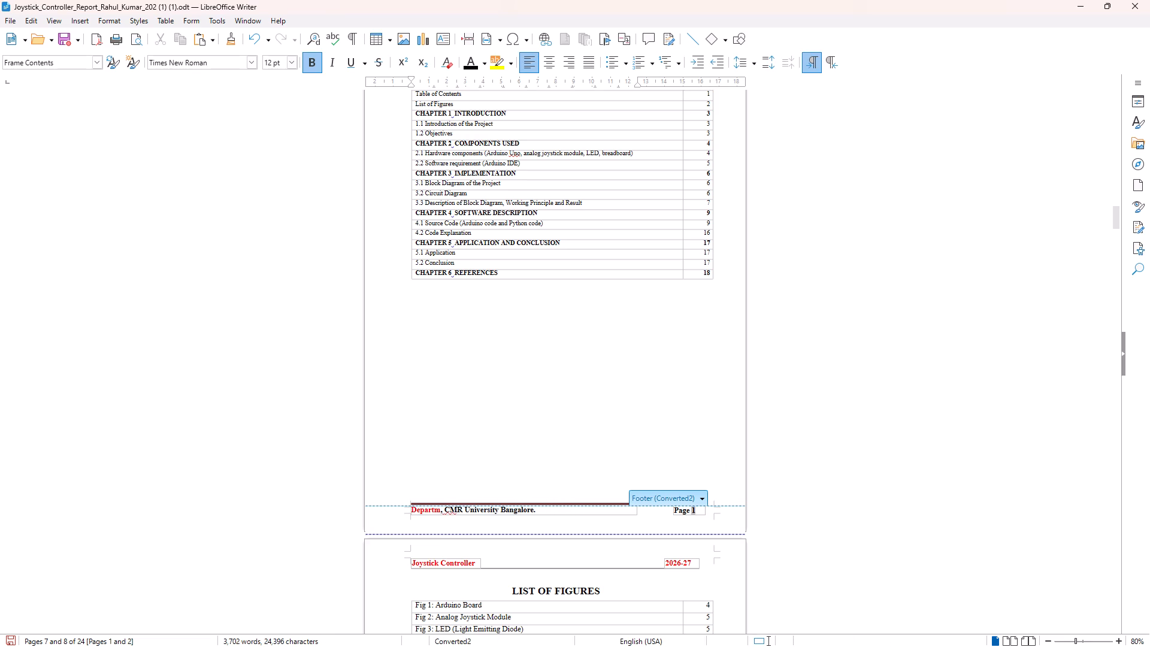
{"action": "key", "text": "BackSpace"}
{"action": "key", "text": "BackSpace"}
{"action": "key", "text": "BackSpace"}
{"action": "key", "text": "BackSpace"}
{"action": "key", "text": "BackSpace"}
{"action": "key", "text": "BackSpace"}
{"action": "key", "text": "BackSpace"}
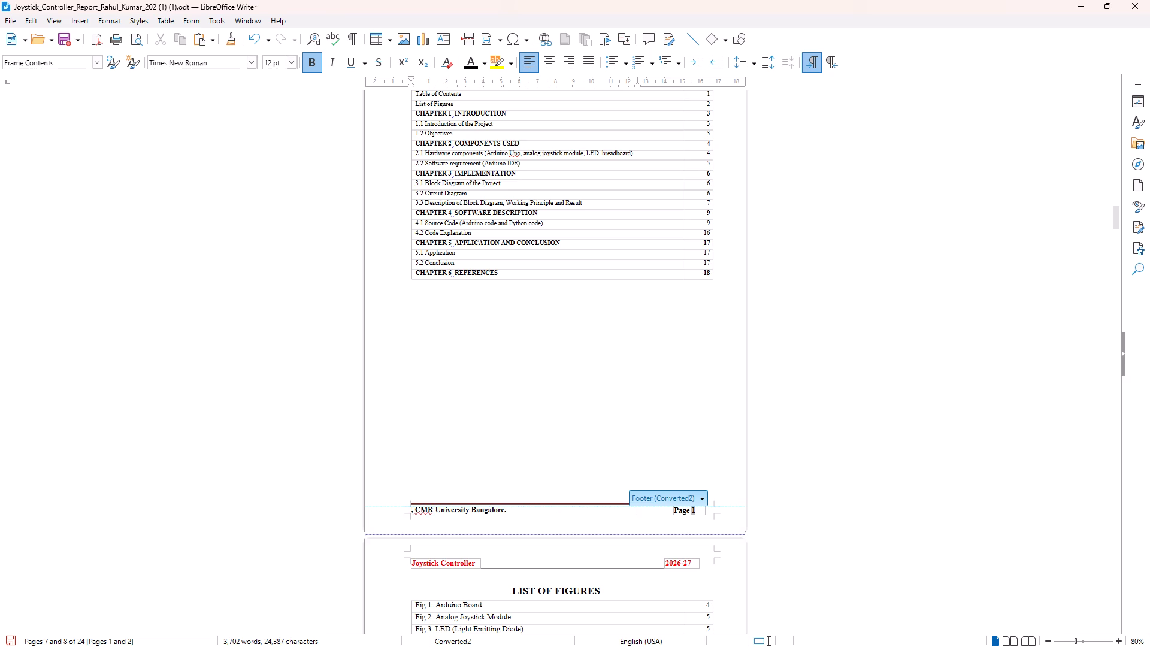
{"action": "left_click", "coordinate": [441, 61]}
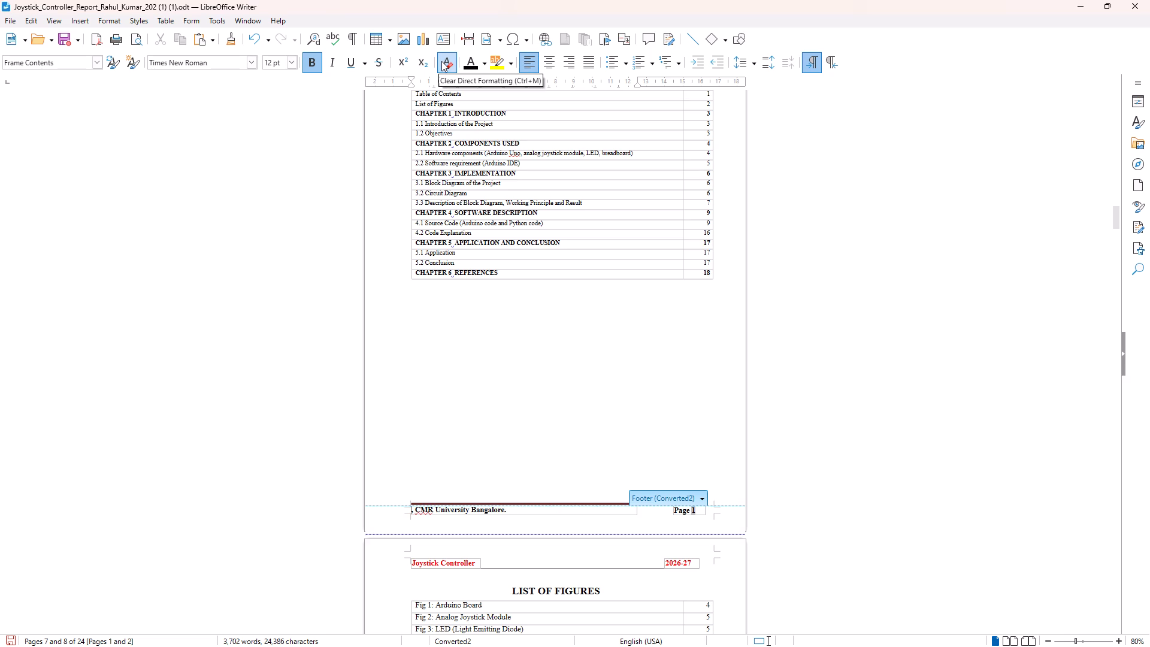
{"action": "key", "text": "shift+d"}
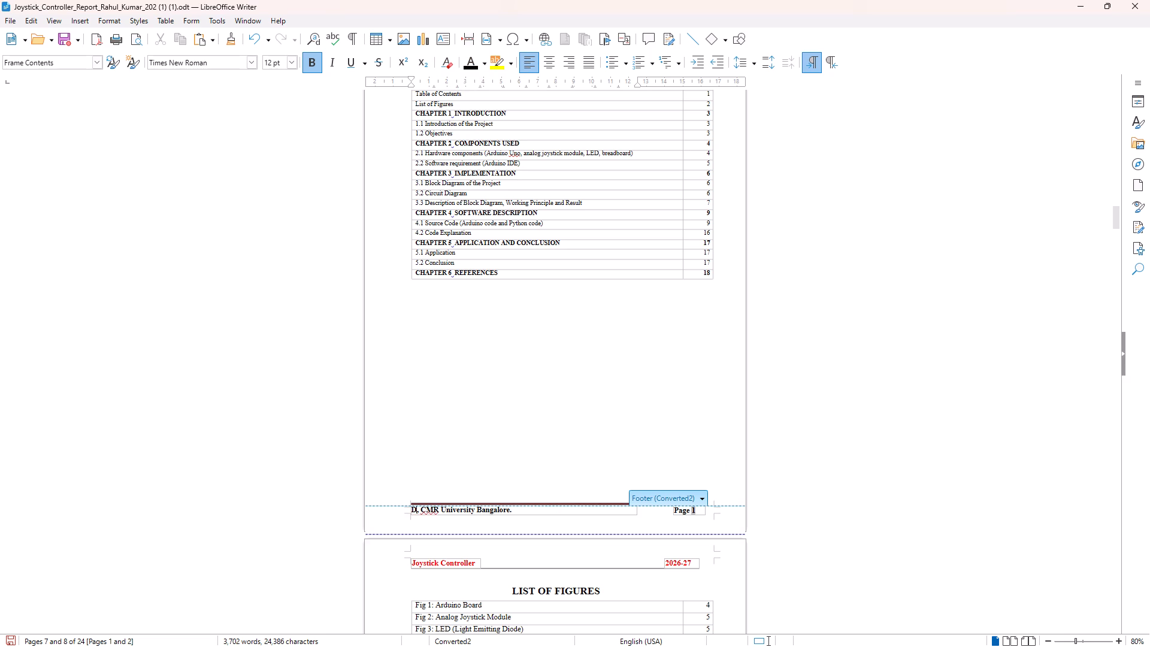
{"action": "type", "text": "epartment of"}
{"action": "key", "text": "space"}
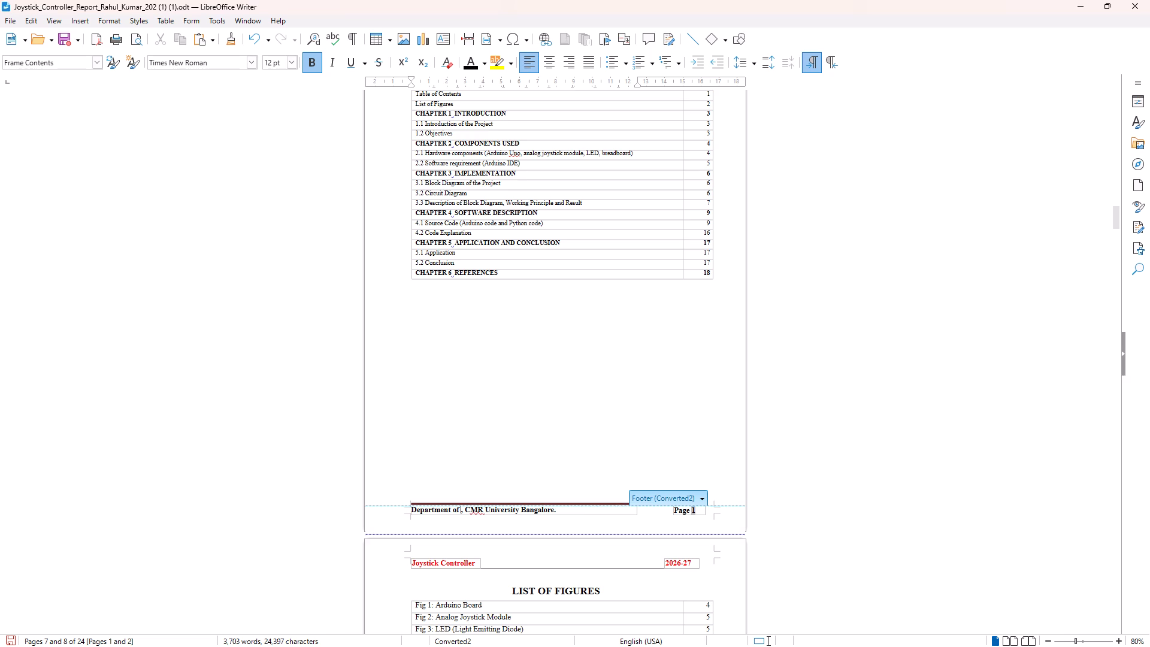
{"action": "type", "text": "ECE"}
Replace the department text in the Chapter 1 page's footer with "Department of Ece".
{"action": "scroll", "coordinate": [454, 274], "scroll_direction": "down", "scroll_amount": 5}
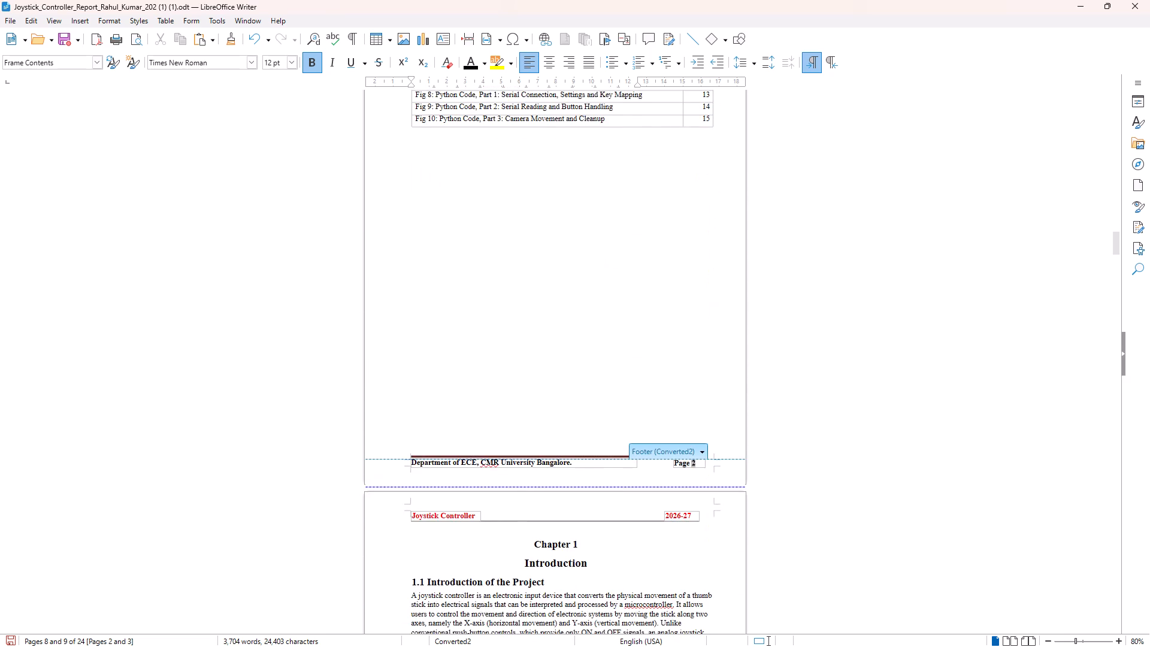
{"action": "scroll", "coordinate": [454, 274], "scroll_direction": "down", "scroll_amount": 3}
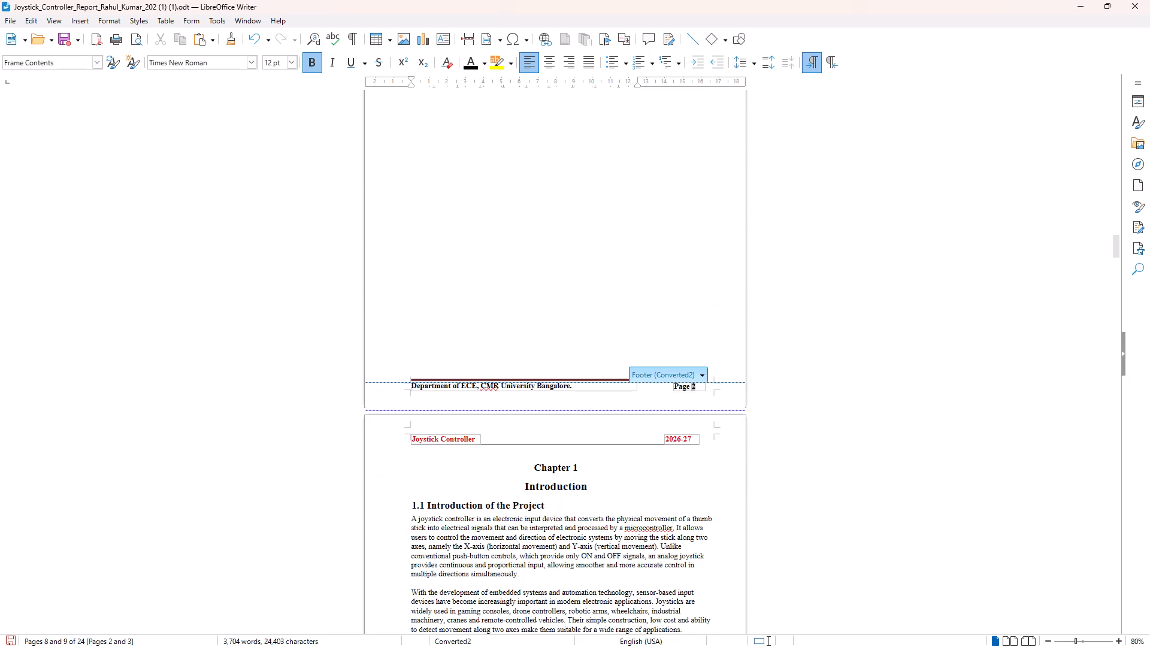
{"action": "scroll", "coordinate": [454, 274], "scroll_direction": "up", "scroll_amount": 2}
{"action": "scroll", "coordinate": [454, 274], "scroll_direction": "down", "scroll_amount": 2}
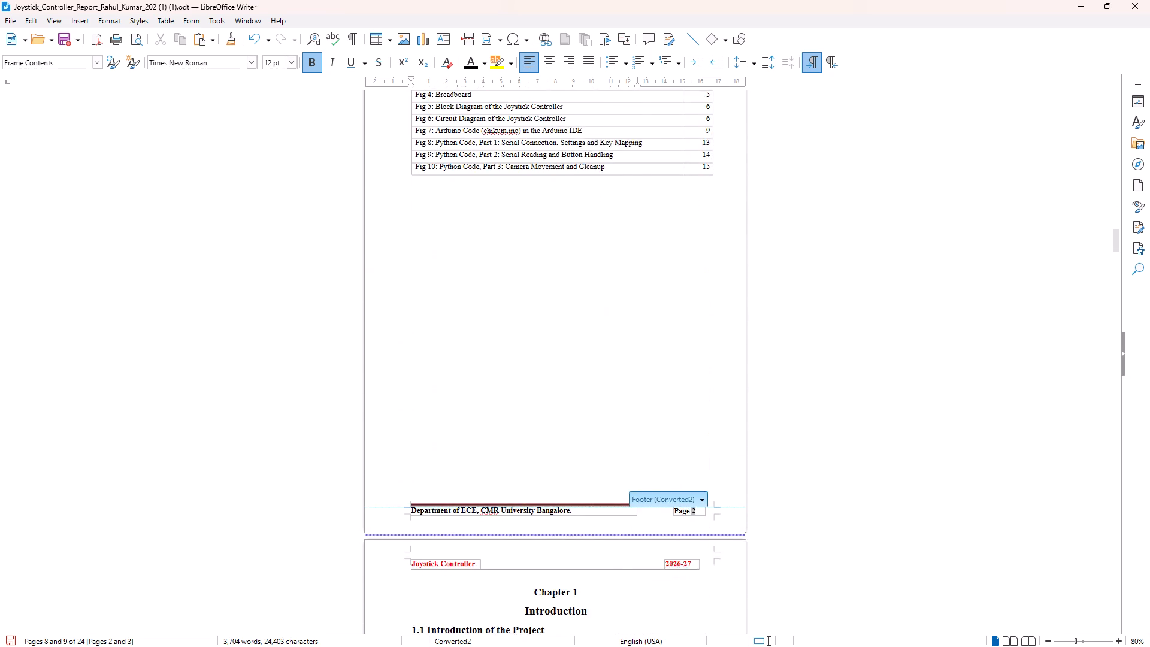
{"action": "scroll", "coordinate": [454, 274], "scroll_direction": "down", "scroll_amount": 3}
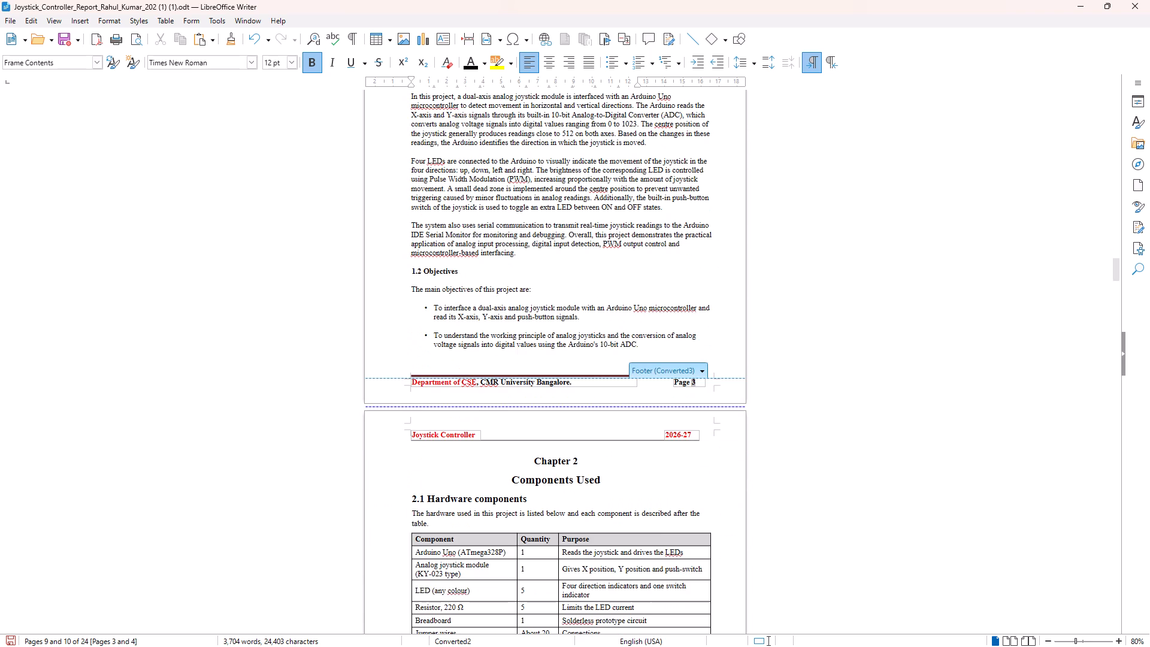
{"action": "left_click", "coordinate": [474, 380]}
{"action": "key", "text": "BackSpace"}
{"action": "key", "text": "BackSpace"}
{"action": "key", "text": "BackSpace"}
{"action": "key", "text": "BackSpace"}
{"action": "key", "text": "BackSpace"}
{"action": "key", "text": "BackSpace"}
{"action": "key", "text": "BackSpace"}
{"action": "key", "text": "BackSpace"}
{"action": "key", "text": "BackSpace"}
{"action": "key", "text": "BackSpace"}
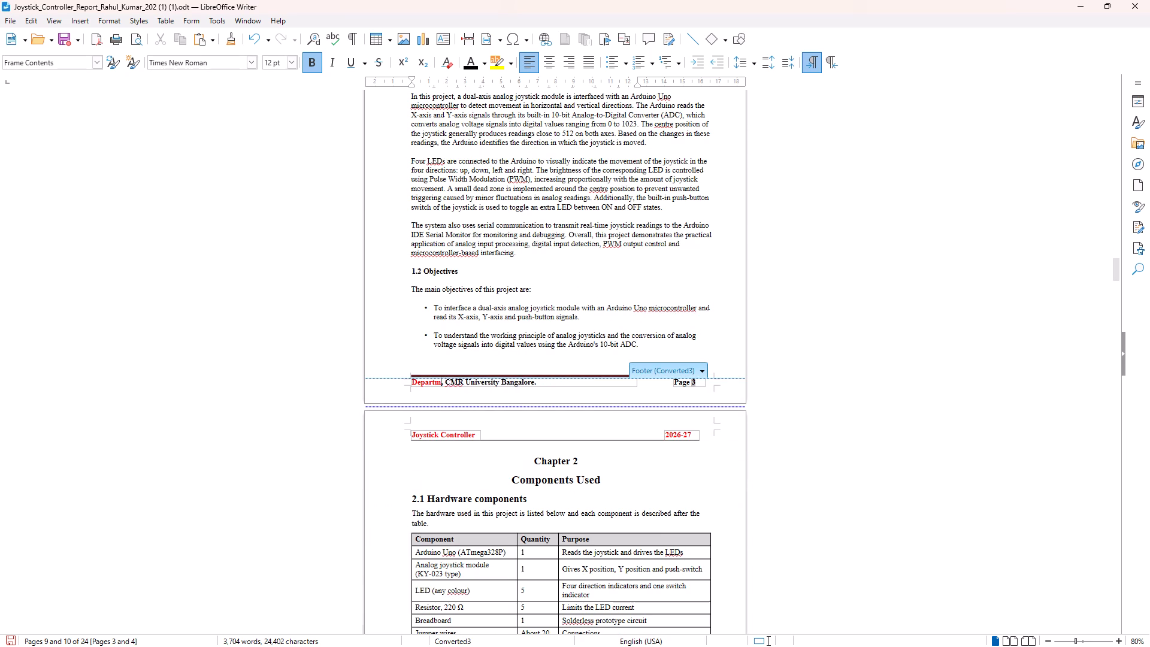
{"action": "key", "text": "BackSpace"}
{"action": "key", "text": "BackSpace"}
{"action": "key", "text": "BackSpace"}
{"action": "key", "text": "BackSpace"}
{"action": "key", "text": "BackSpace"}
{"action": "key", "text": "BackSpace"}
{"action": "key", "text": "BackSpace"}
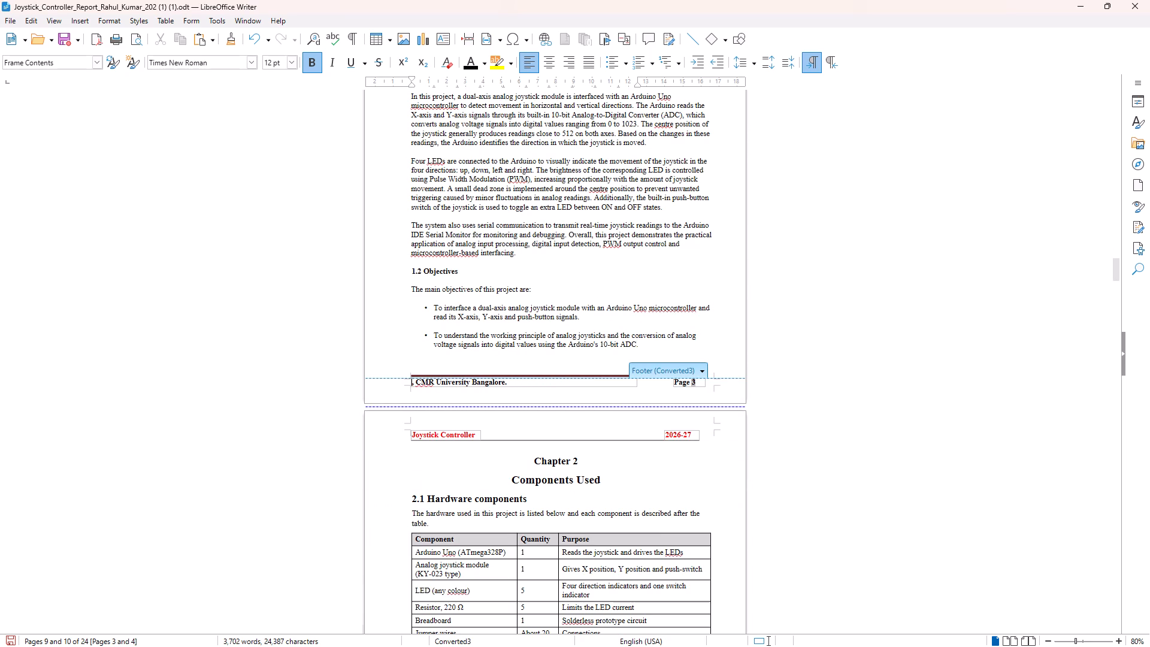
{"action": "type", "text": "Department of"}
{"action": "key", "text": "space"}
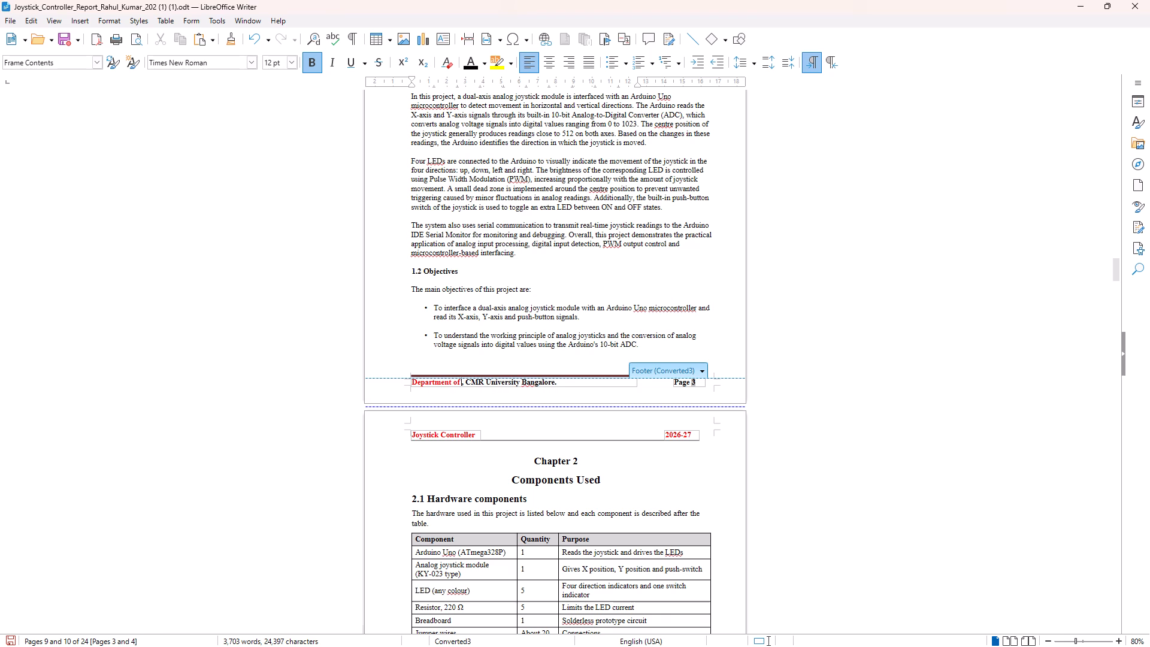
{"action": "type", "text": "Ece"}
Delete the red department text in the Chapter 1 page's footer and re-enter it in black as "Department of ECE".
{"action": "key", "text": "BackSpace"}
{"action": "key", "text": "BackSpace"}
{"action": "key", "text": "BackSpace"}
{"action": "key", "text": "BackSpace"}
{"action": "key", "text": "BackSpace"}
{"action": "key", "text": "BackSpace"}
{"action": "key", "text": "BackSpace"}
{"action": "key", "text": "BackSpace"}
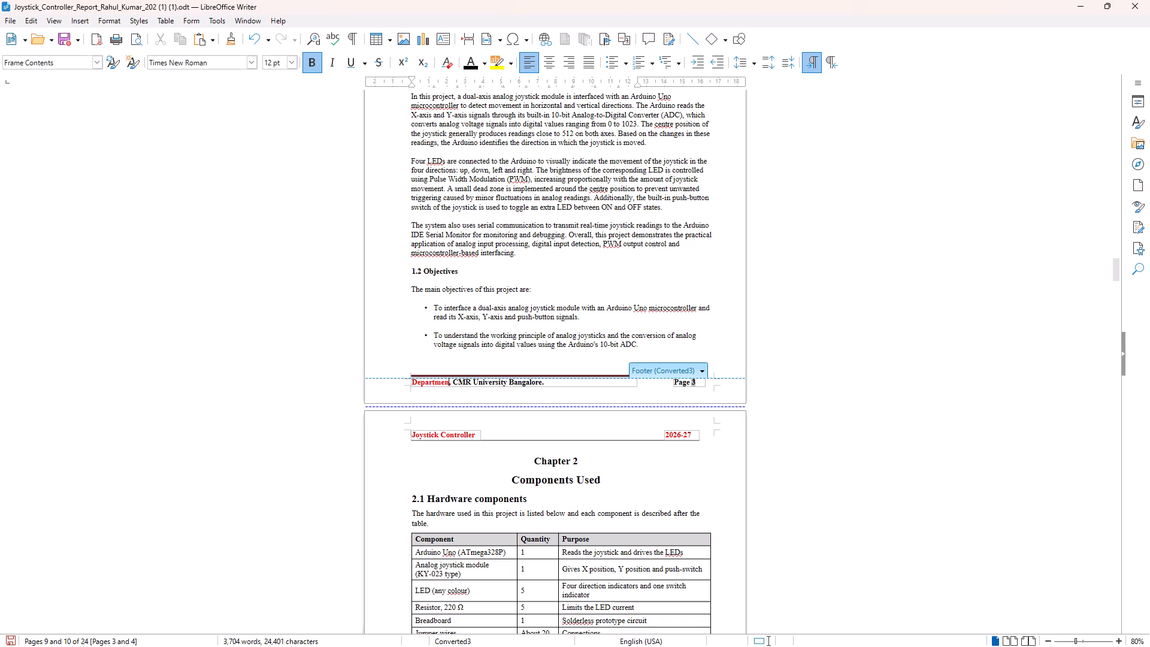
{"action": "key", "text": "BackSpace"}
{"action": "key", "text": "BackSpace"}
{"action": "key", "text": "BackSpace"}
{"action": "key", "text": "BackSpace"}
{"action": "key", "text": "BackSpace"}
{"action": "key", "text": "BackSpace"}
{"action": "key", "text": "BackSpace"}
{"action": "key", "text": "BackSpace"}
{"action": "key", "text": "BackSpace"}
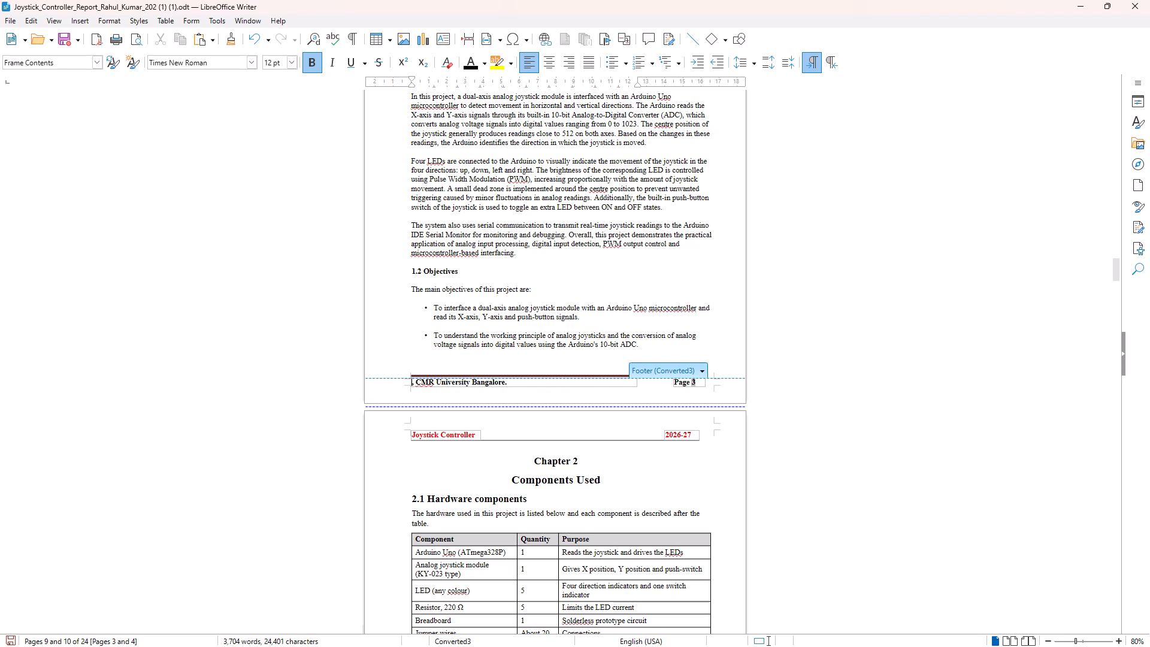
{"action": "left_click", "coordinate": [466, 64]}
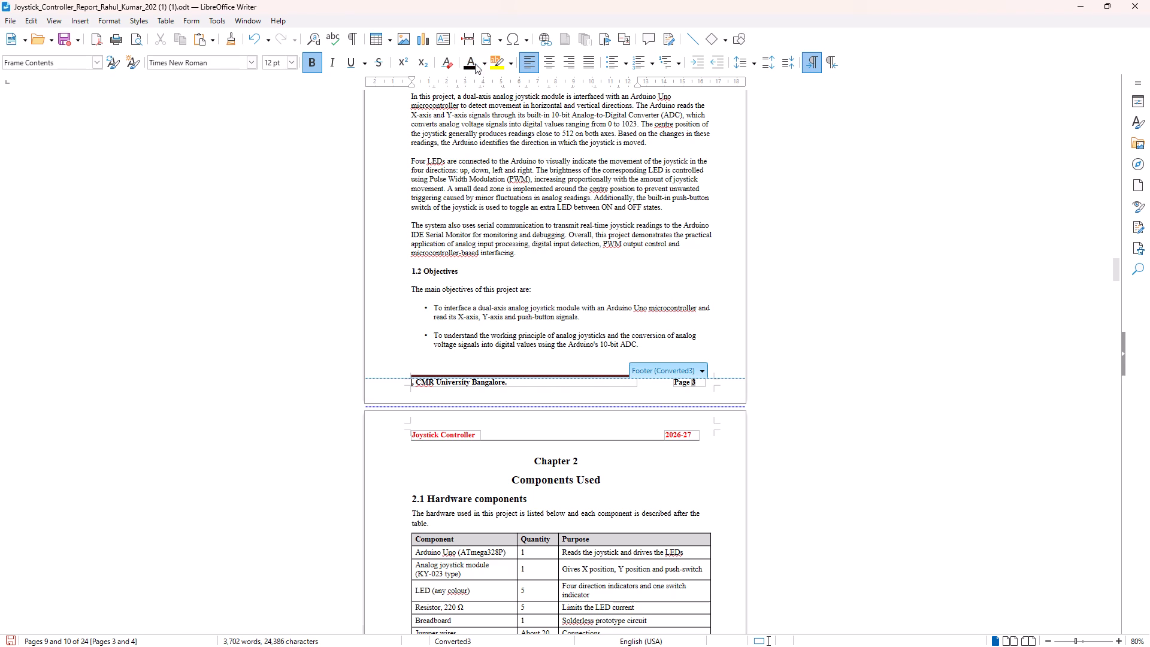
{"action": "left_click", "coordinate": [476, 63]}
{"action": "type", "text": "Department of Ece"}
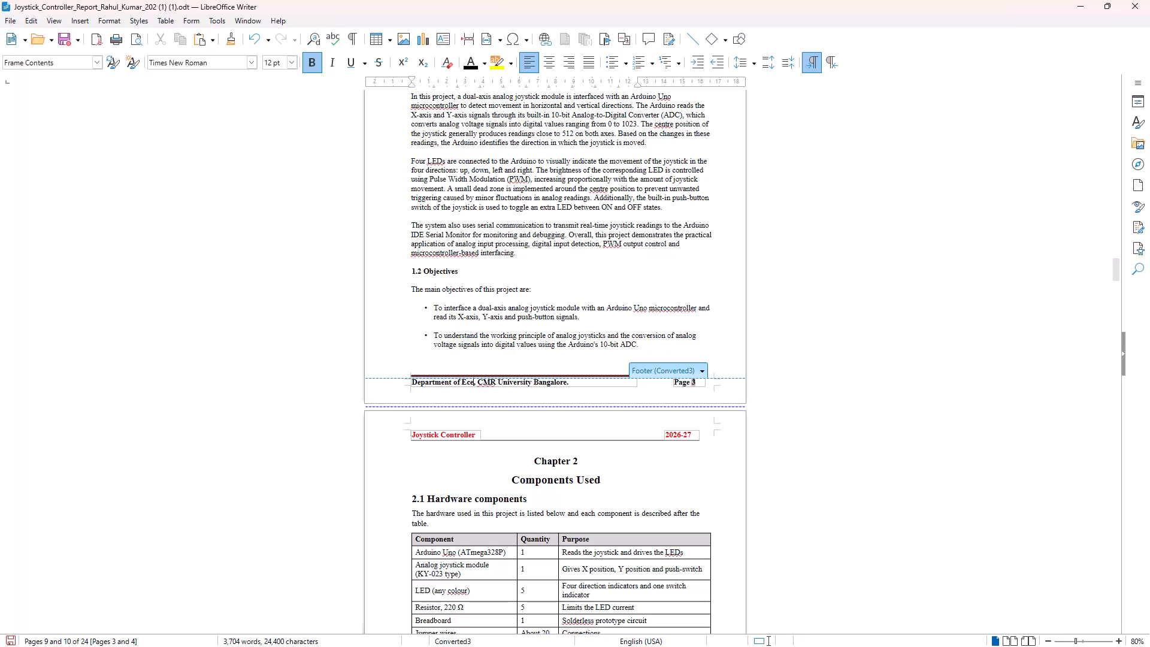
{"action": "key", "text": "BackSpace"}
{"action": "key", "text": "BackSpace"}
{"action": "type", "text": "CE"}
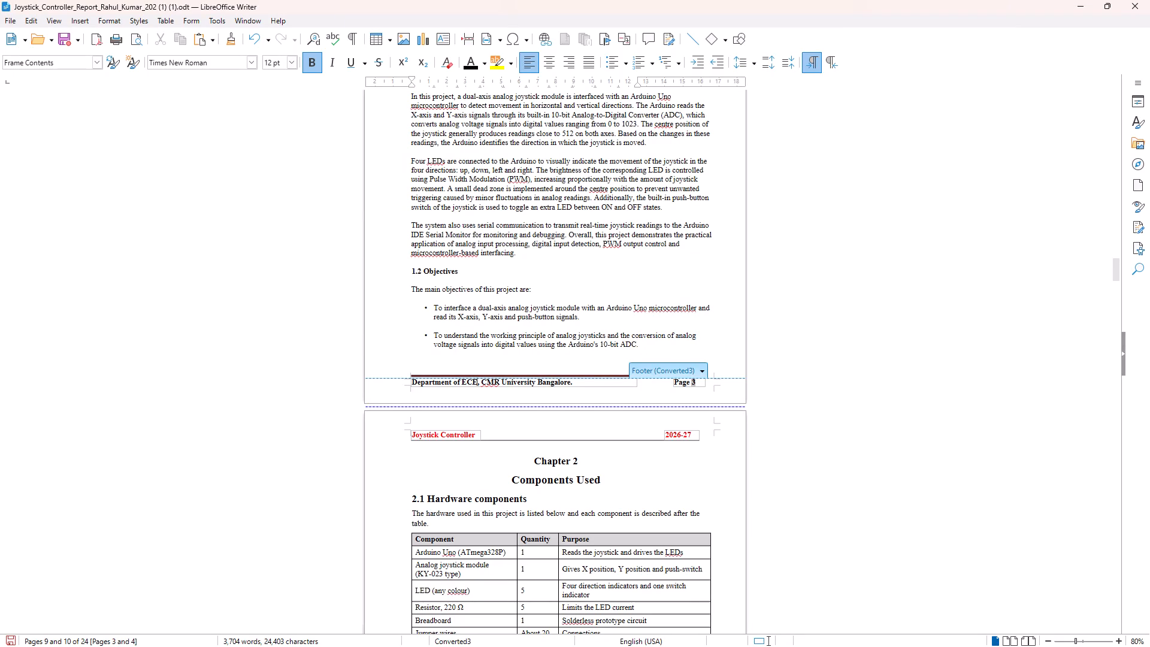
Check the department name in the footers of the pages from Chapter 2 through the source code.
{"action": "scroll", "coordinate": [571, 353], "scroll_direction": "down", "scroll_amount": 2}
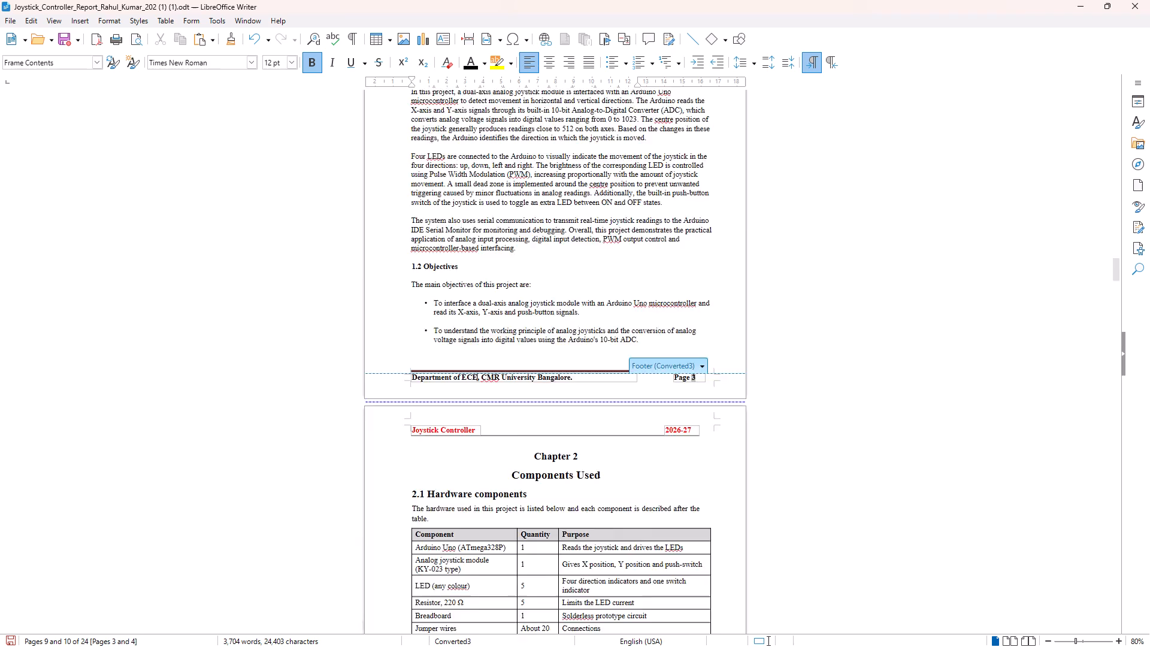
{"action": "scroll", "coordinate": [571, 353], "scroll_direction": "down", "scroll_amount": 5}
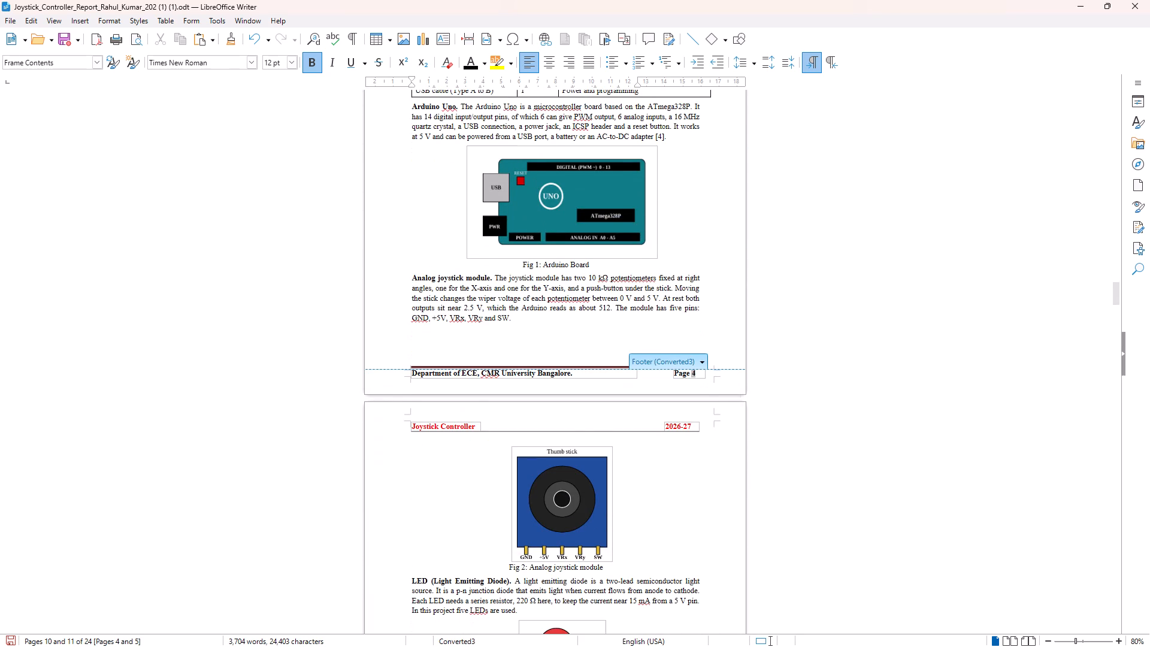
{"action": "scroll", "coordinate": [571, 353], "scroll_direction": "down", "scroll_amount": 6}
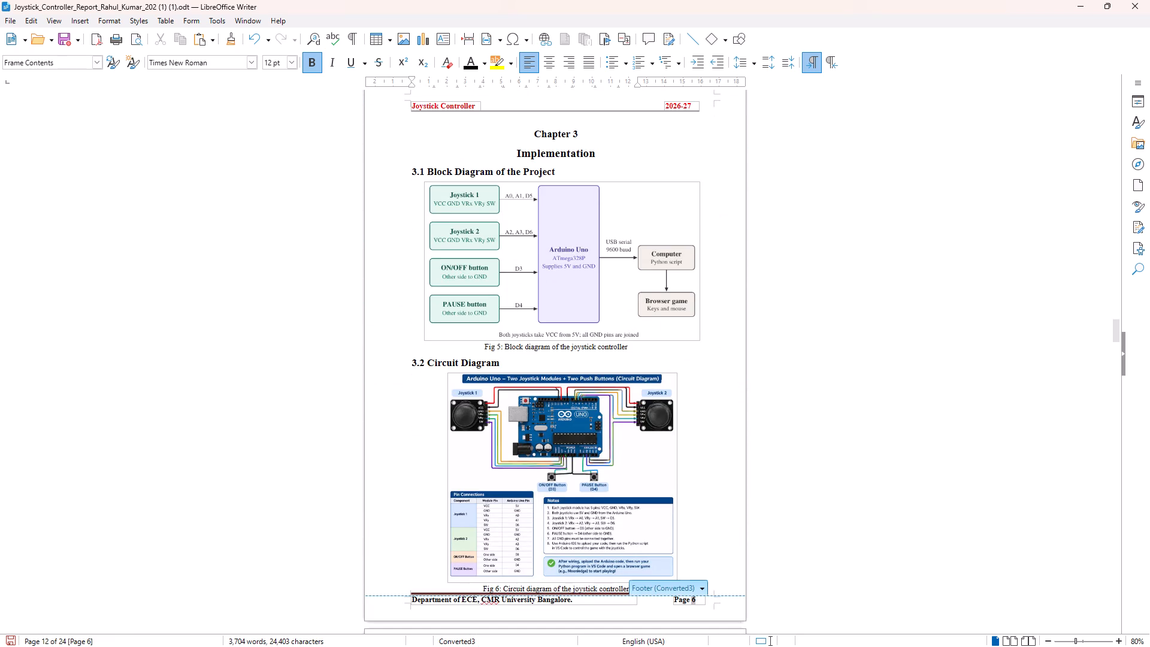
{"action": "scroll", "coordinate": [571, 353], "scroll_direction": "down", "scroll_amount": 13}
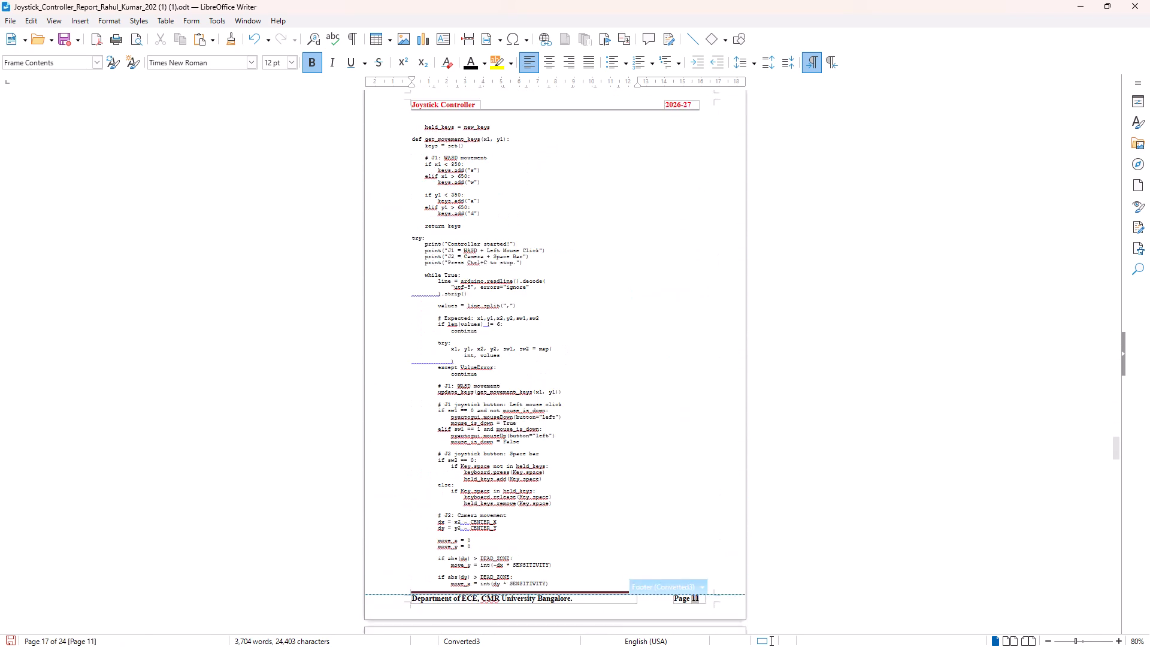
{"action": "scroll", "coordinate": [571, 353], "scroll_direction": "down", "scroll_amount": 1}
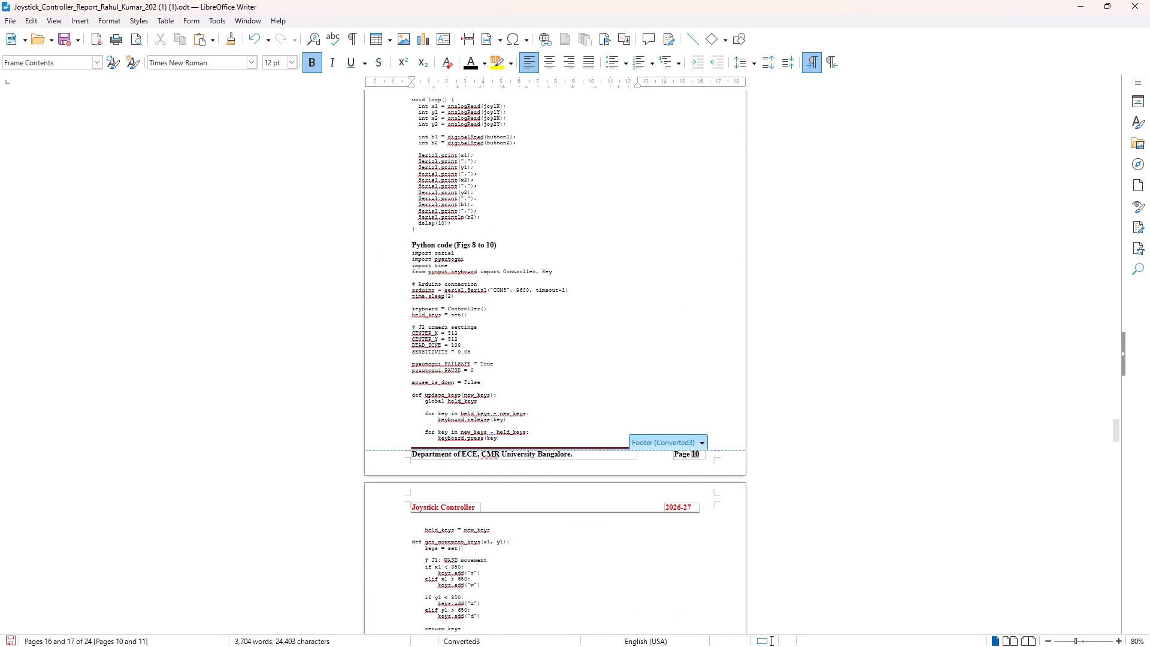
Check the department name in the footers from the Python code pages through the Chapter 6 references.
{"action": "scroll", "coordinate": [571, 353], "scroll_direction": "down", "scroll_amount": 4}
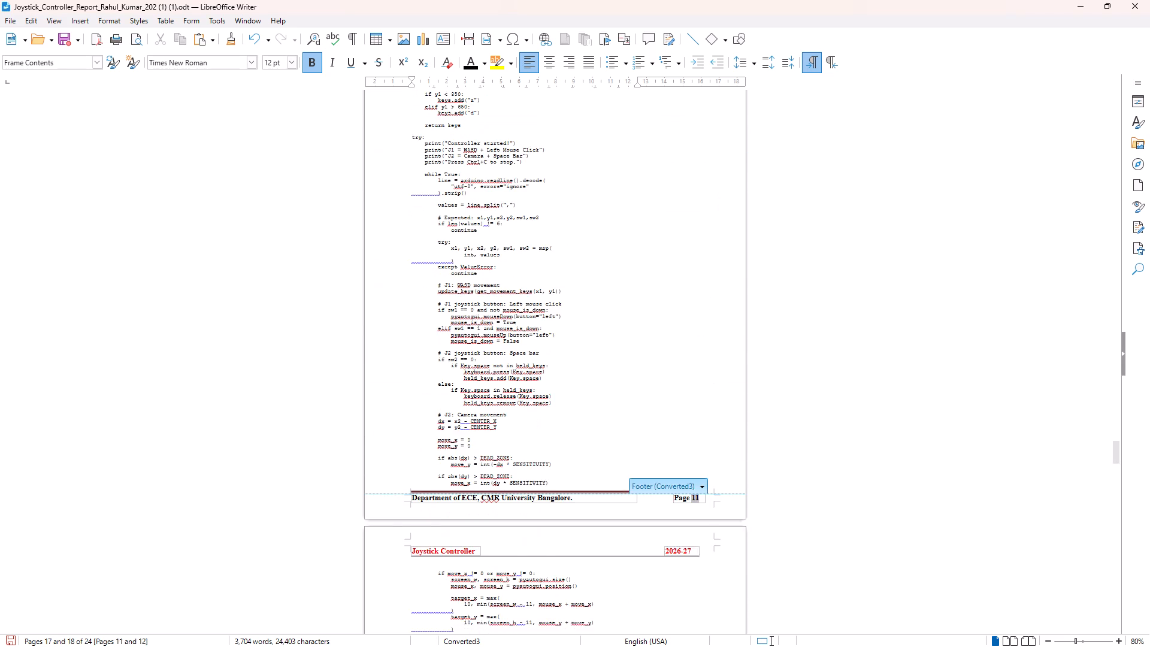
{"action": "scroll", "coordinate": [571, 353], "scroll_direction": "down", "scroll_amount": 16}
{"action": "scroll", "coordinate": [571, 353], "scroll_direction": "up", "scroll_amount": 1}
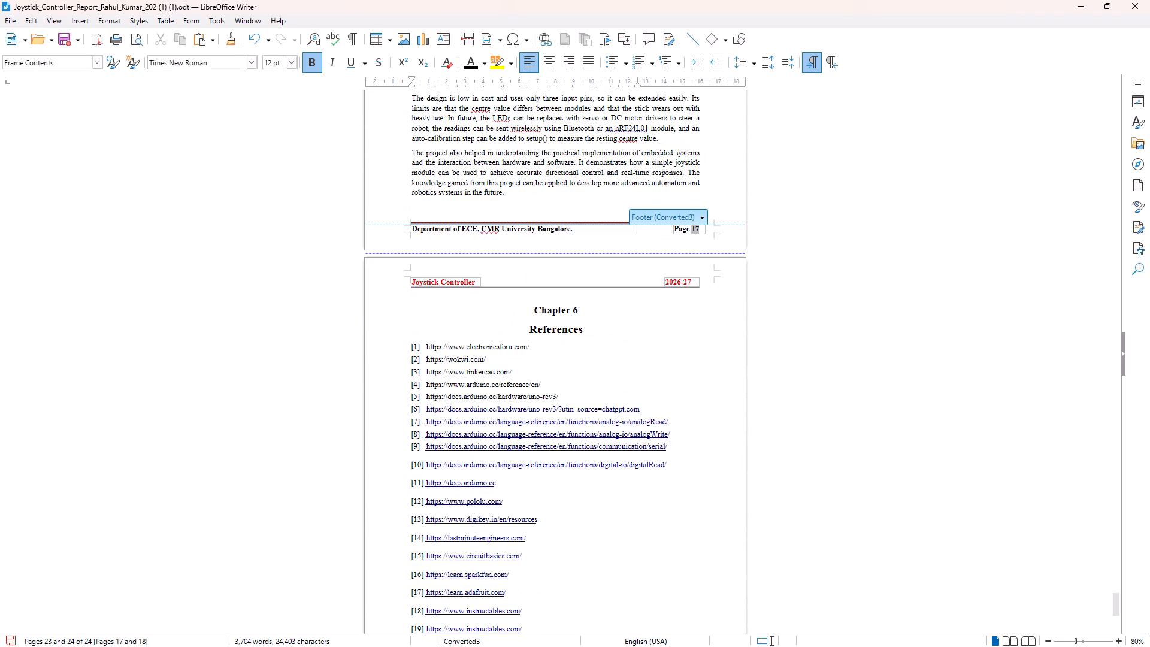
{"action": "left_click", "coordinate": [571, 353]}
{"action": "scroll", "coordinate": [571, 353], "scroll_direction": "up", "scroll_amount": 5}
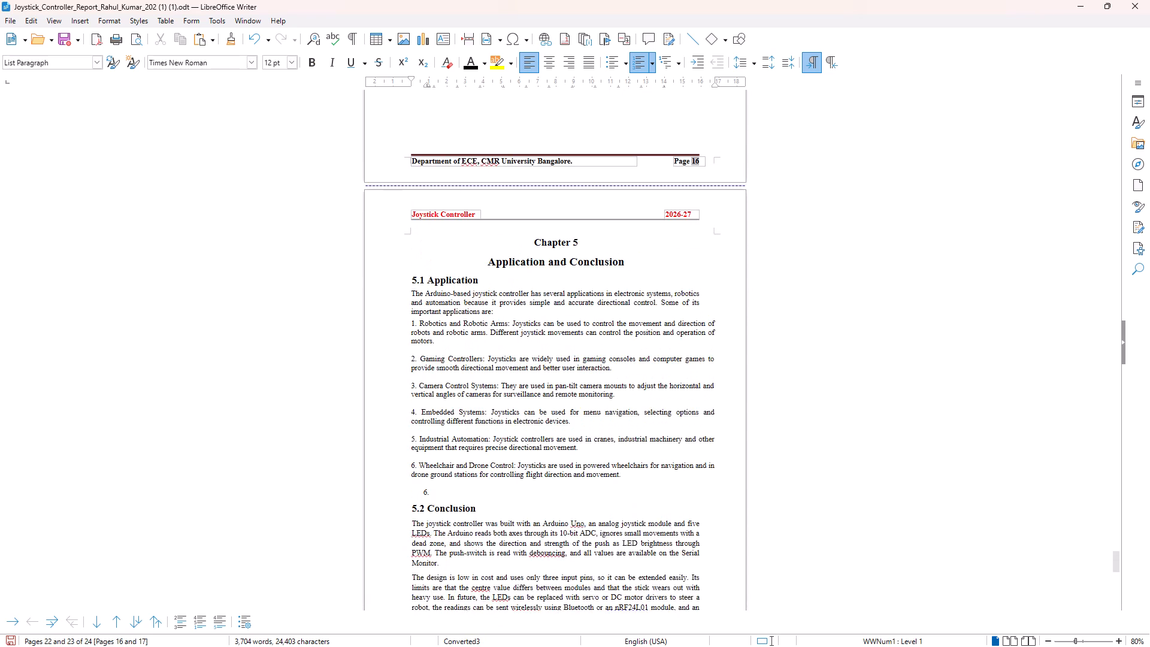
{"action": "scroll", "coordinate": [571, 353], "scroll_direction": "up", "scroll_amount": 5}
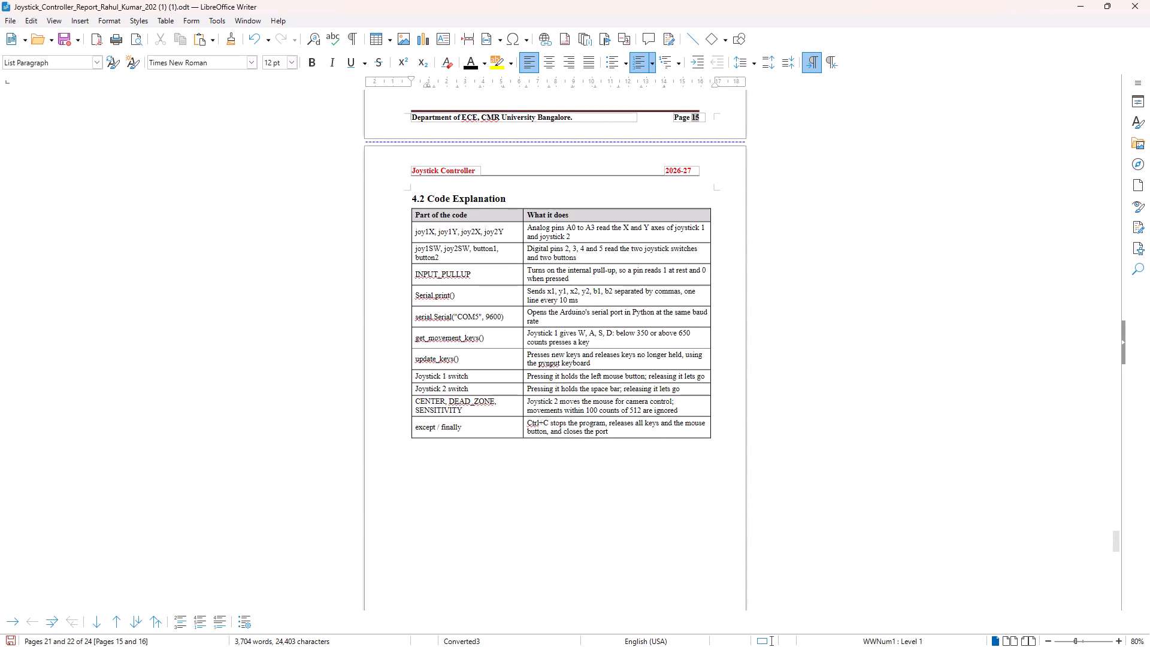
{"action": "scroll", "coordinate": [571, 353], "scroll_direction": "up", "scroll_amount": 6}
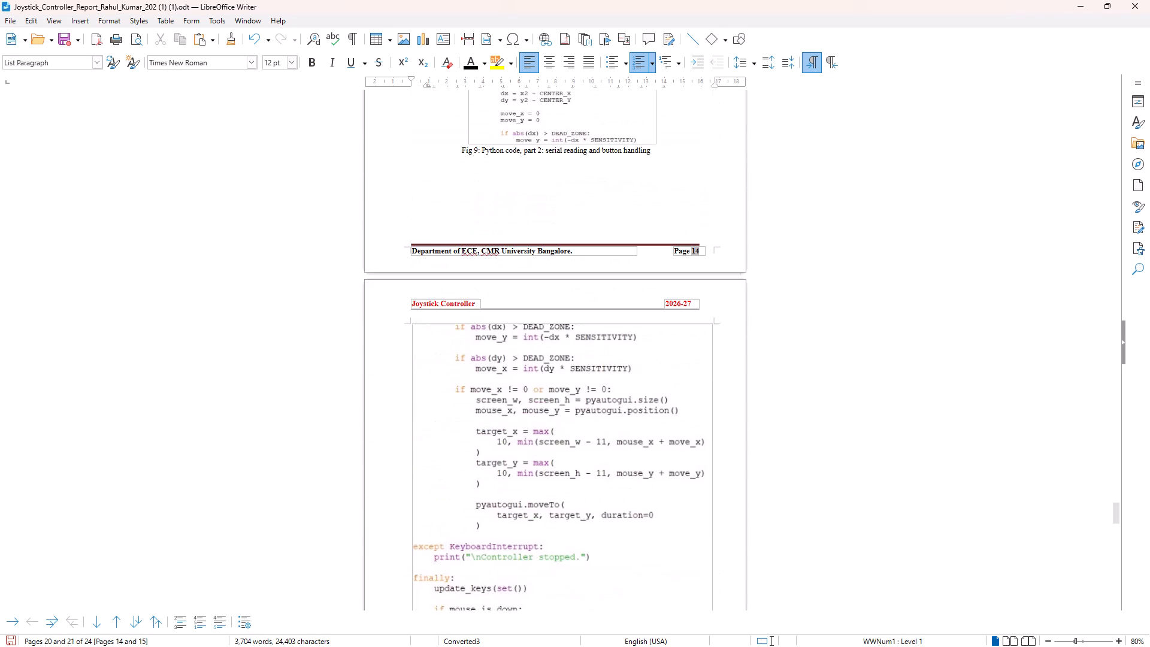
Delete the red title in the chapter pages' header and re-enter "Joystick Controller" in Dark Blue 1.
{"action": "left_click", "coordinate": [474, 309]}
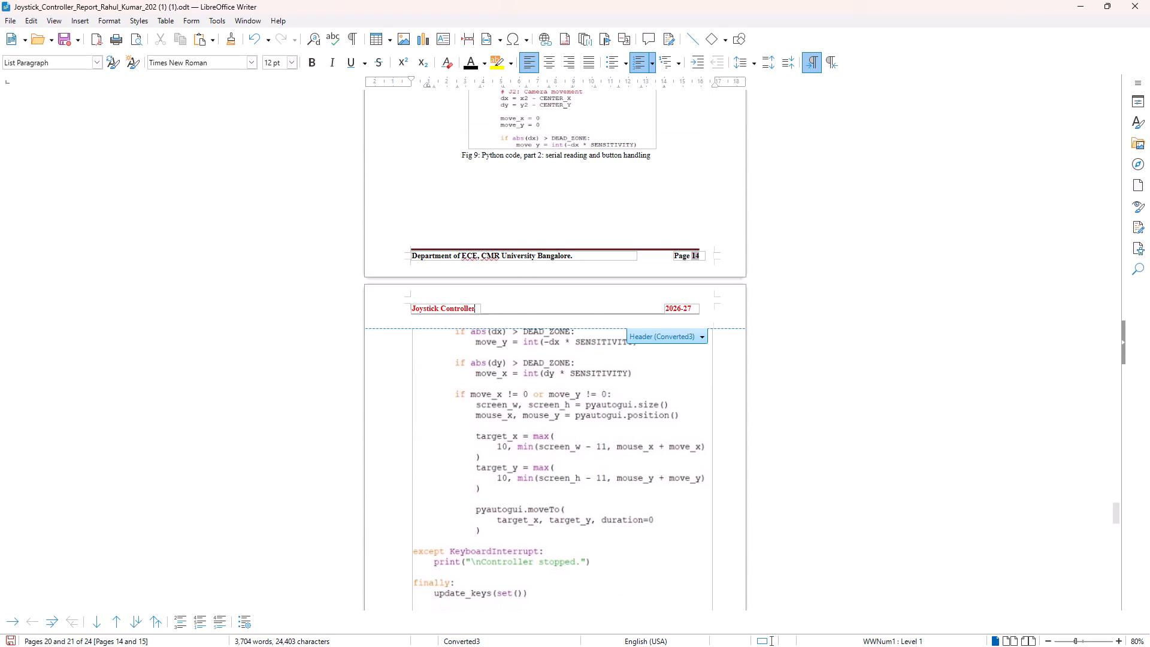
{"action": "key", "text": "BackSpace"}
{"action": "key", "text": "BackSpace"}
{"action": "key", "text": "BackSpace"}
{"action": "key", "text": "BackSpace"}
{"action": "key", "text": "BackSpace"}
{"action": "key", "text": "BackSpace"}
{"action": "key", "text": "BackSpace"}
{"action": "key", "text": "BackSpace"}
{"action": "key", "text": "BackSpace"}
{"action": "key", "text": "BackSpace"}
{"action": "key", "text": "BackSpace"}
{"action": "key", "text": "BackSpace"}
{"action": "key", "text": "BackSpace"}
{"action": "key", "text": "BackSpace"}
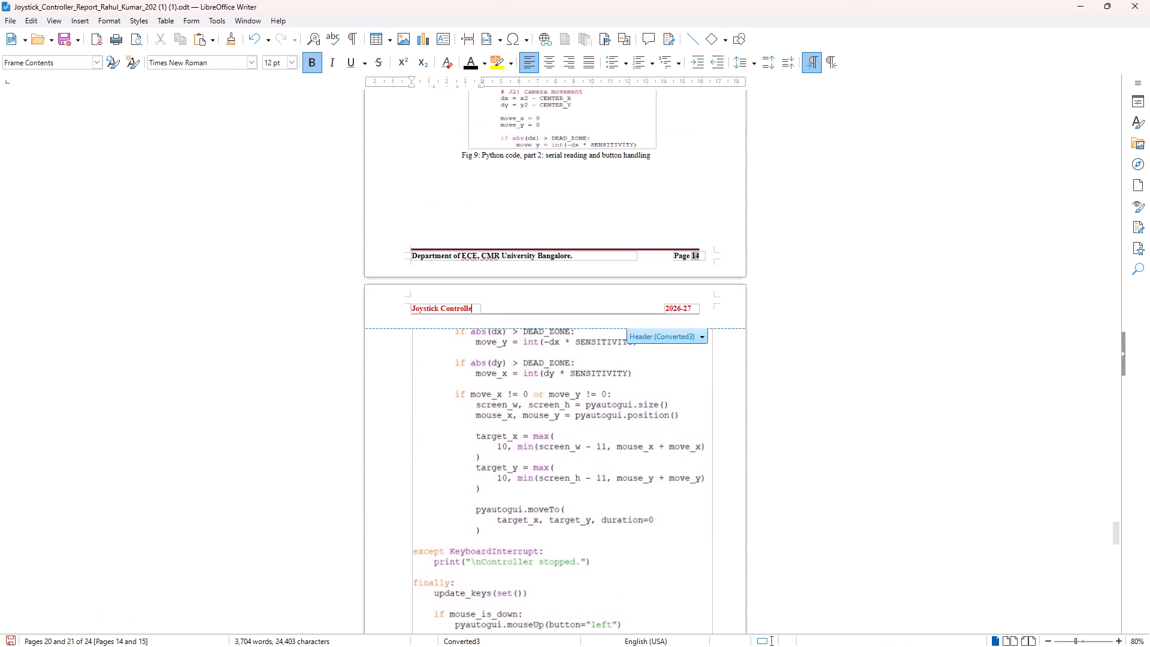
{"action": "key", "text": "BackSpace"}
{"action": "key", "text": "BackSpace"}
{"action": "key", "text": "BackSpace"}
{"action": "key", "text": "BackSpace"}
{"action": "key", "text": "BackSpace"}
{"action": "left_click", "coordinate": [468, 56]}
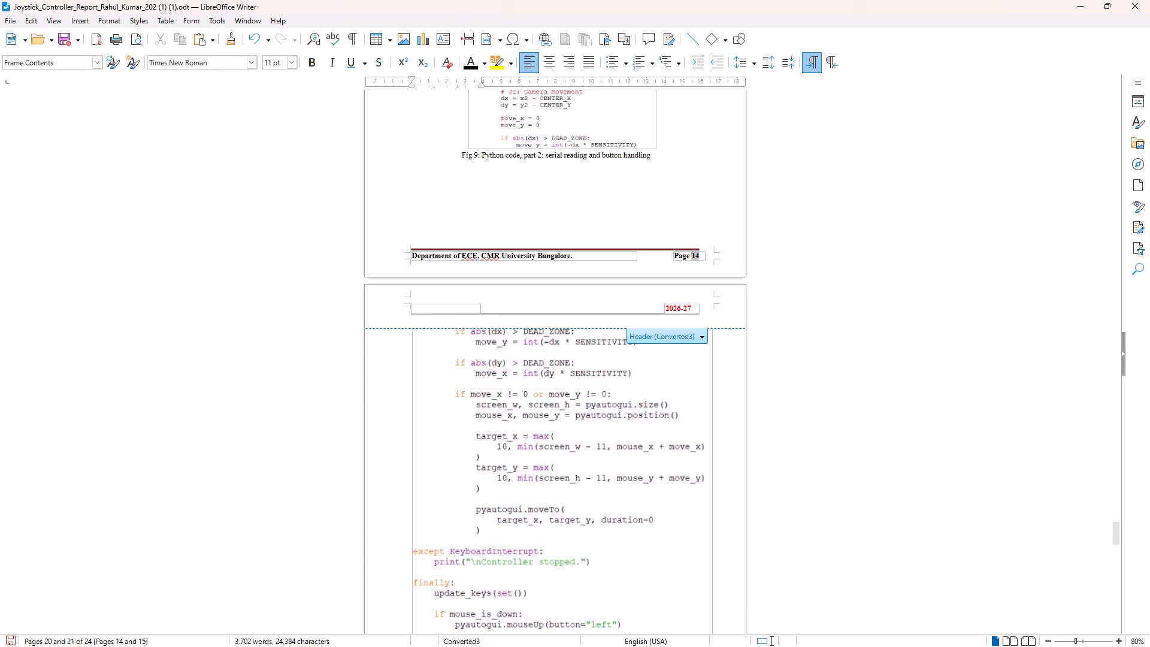
{"action": "left_click", "coordinate": [482, 63]}
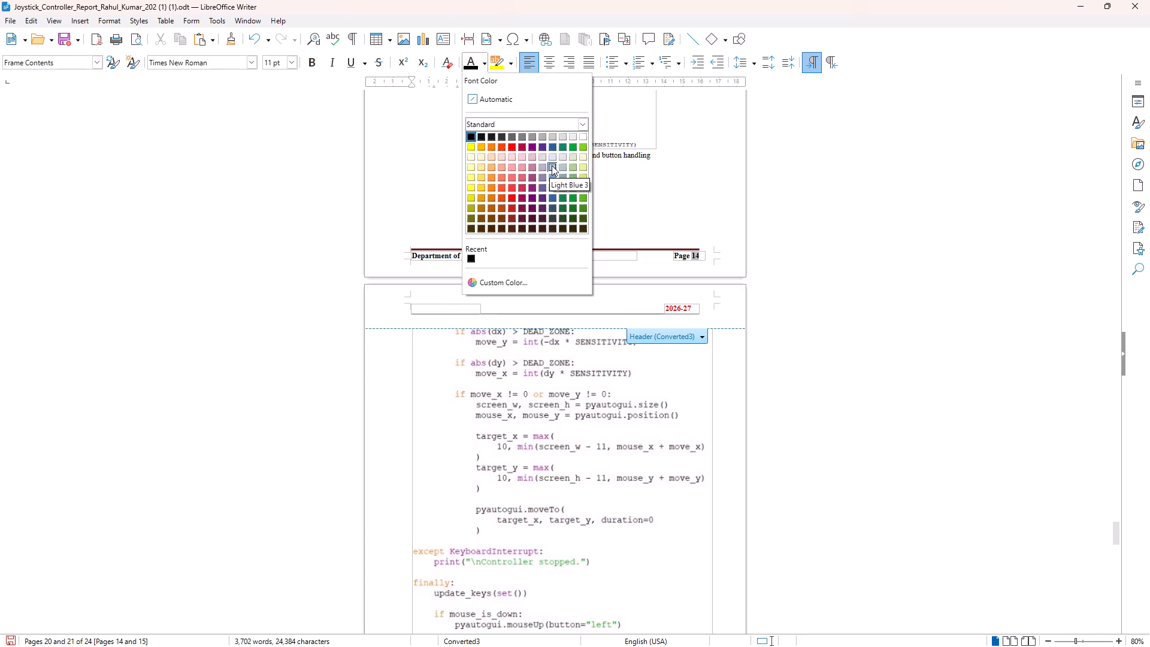
{"action": "left_click", "coordinate": [555, 199]}
{"action": "key", "text": "shift+j"}
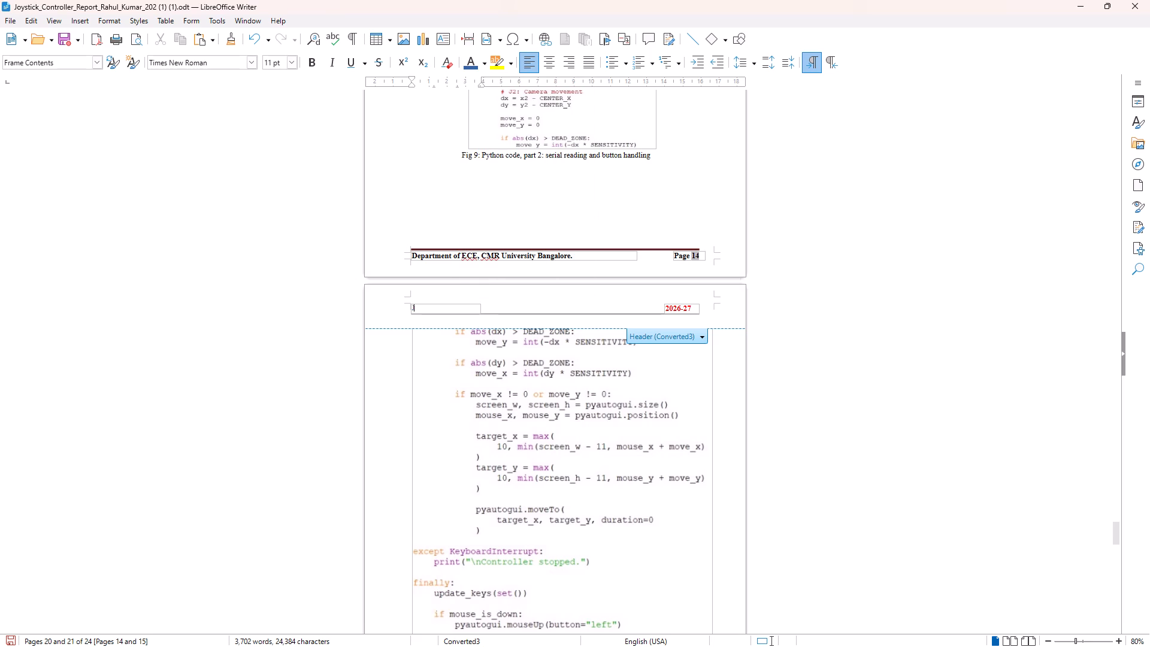
{"action": "type", "text": "ou"}
{"action": "key", "text": "BackSpace"}
{"action": "type", "text": "ystick"}
{"action": "key", "text": "space"}
{"action": "type", "text": "Ci"}
{"action": "key", "text": "BackSpace"}
{"action": "type", "text": "ontroller"}
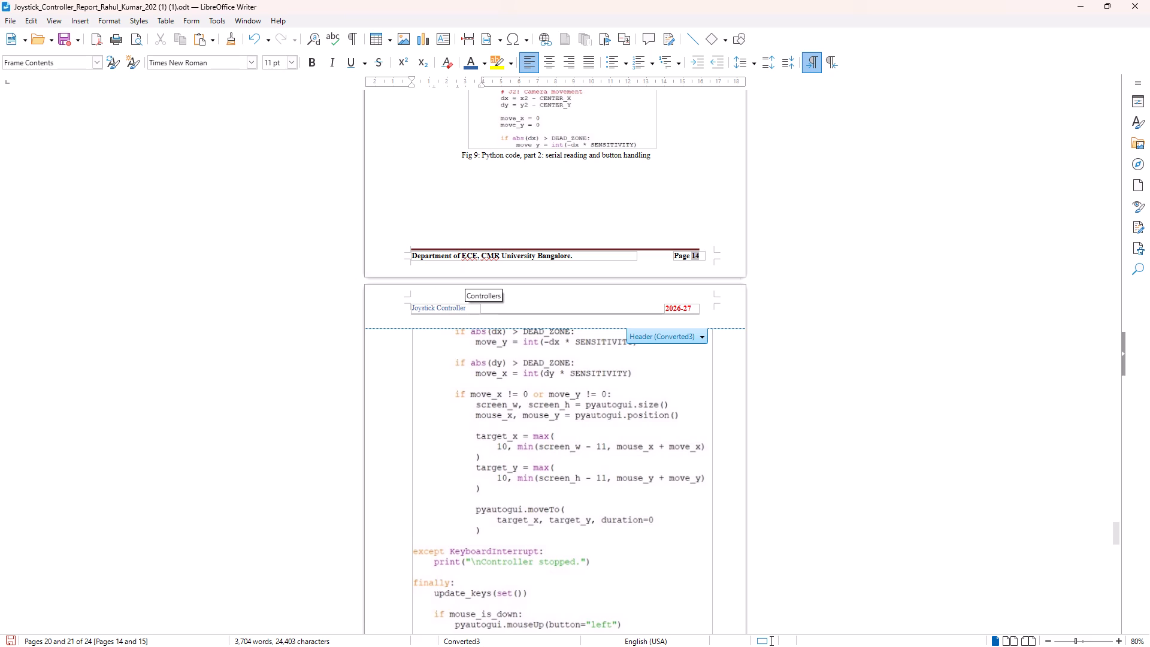
{"action": "left_click", "coordinate": [573, 309]}
Check the header title on the pages from 4.2 Code Explanation through the Chapter 6 references.
{"action": "scroll", "coordinate": [573, 309], "scroll_direction": "down", "scroll_amount": 5}
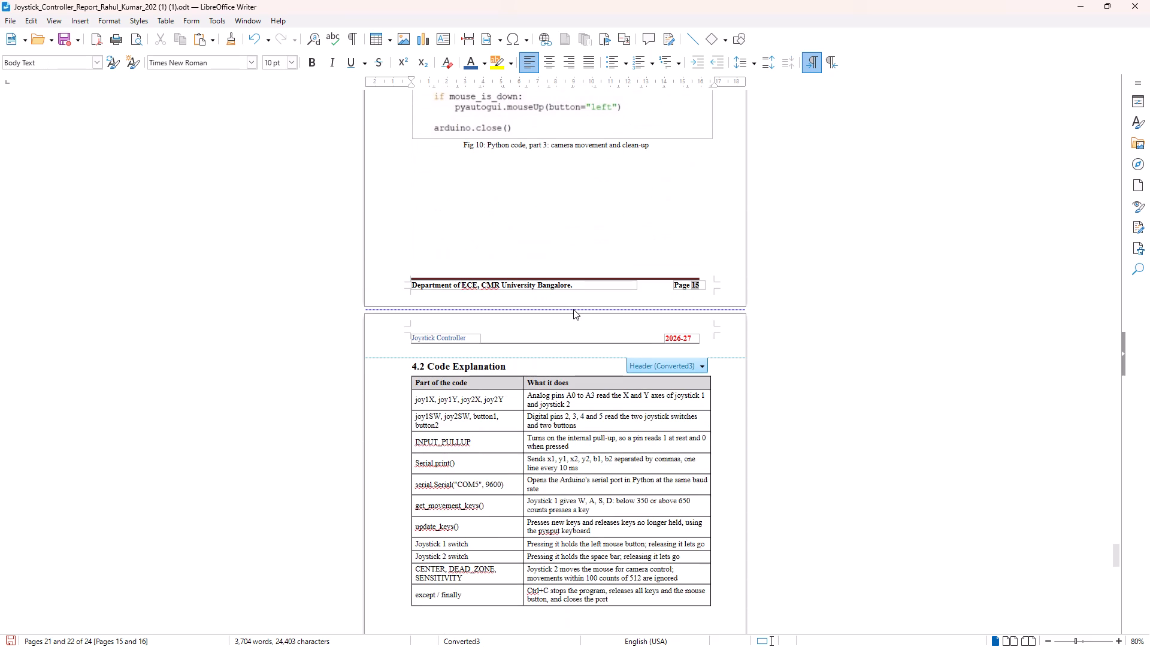
{"action": "scroll", "coordinate": [573, 309], "scroll_direction": "down", "scroll_amount": 4}
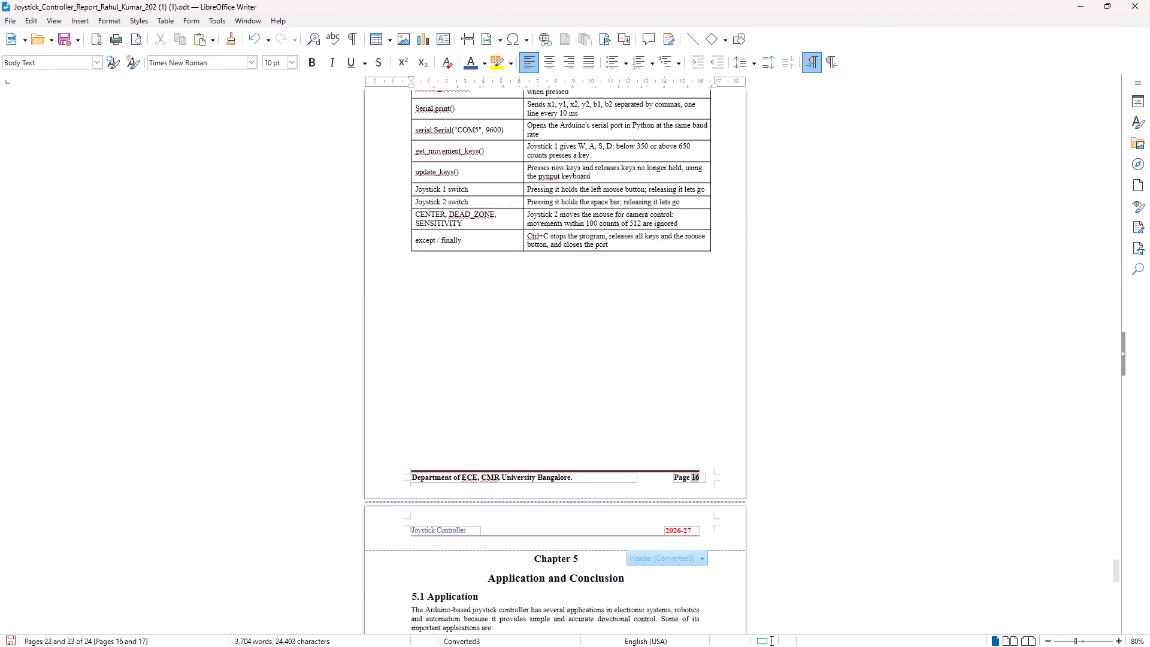
{"action": "scroll", "coordinate": [573, 309], "scroll_direction": "down", "scroll_amount": 5}
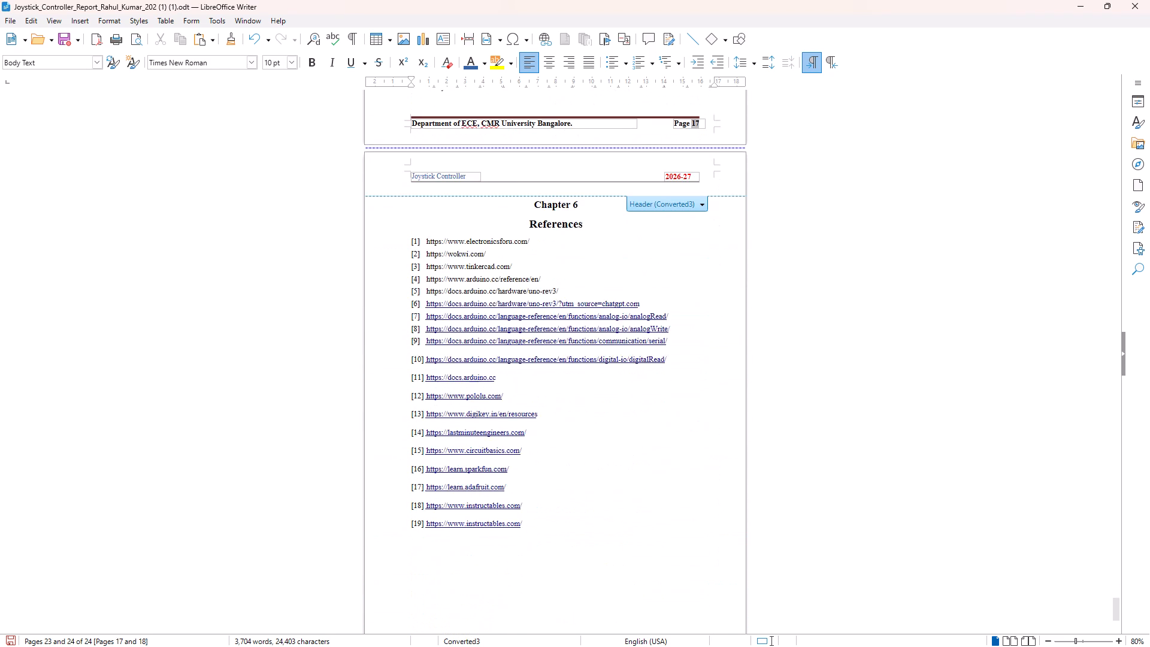
{"action": "scroll", "coordinate": [573, 309], "scroll_direction": "down", "scroll_amount": 1}
{"action": "scroll", "coordinate": [573, 309], "scroll_direction": "up", "scroll_amount": 7}
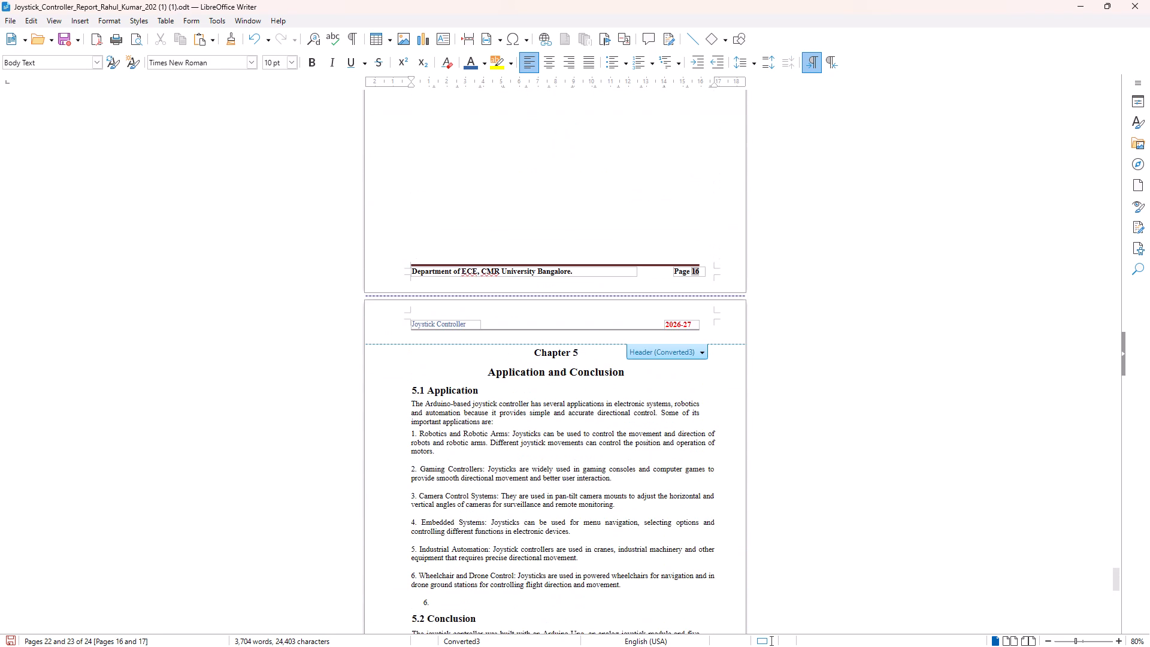
{"action": "scroll", "coordinate": [573, 309], "scroll_direction": "up", "scroll_amount": 1}
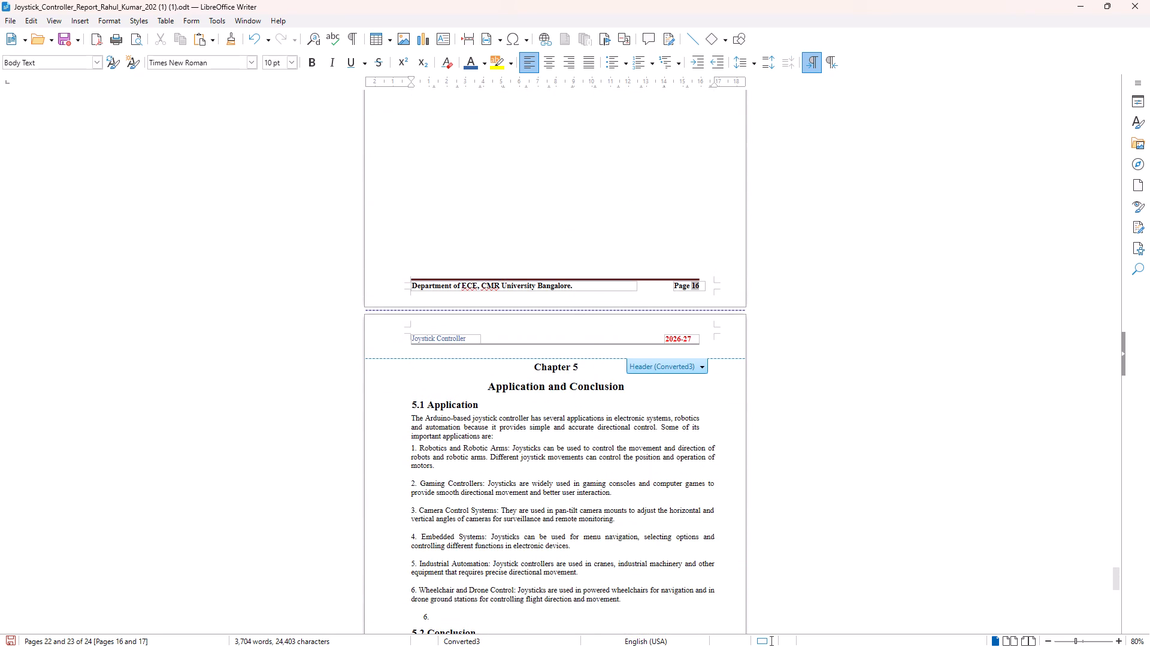
Delete the red academic year in the Chapter 5 page's header and re-enter "2026-27" in Dark Blue 1.
{"action": "left_click", "coordinate": [691, 338]}
{"action": "key", "text": "BackSpace"}
{"action": "key", "text": "BackSpace"}
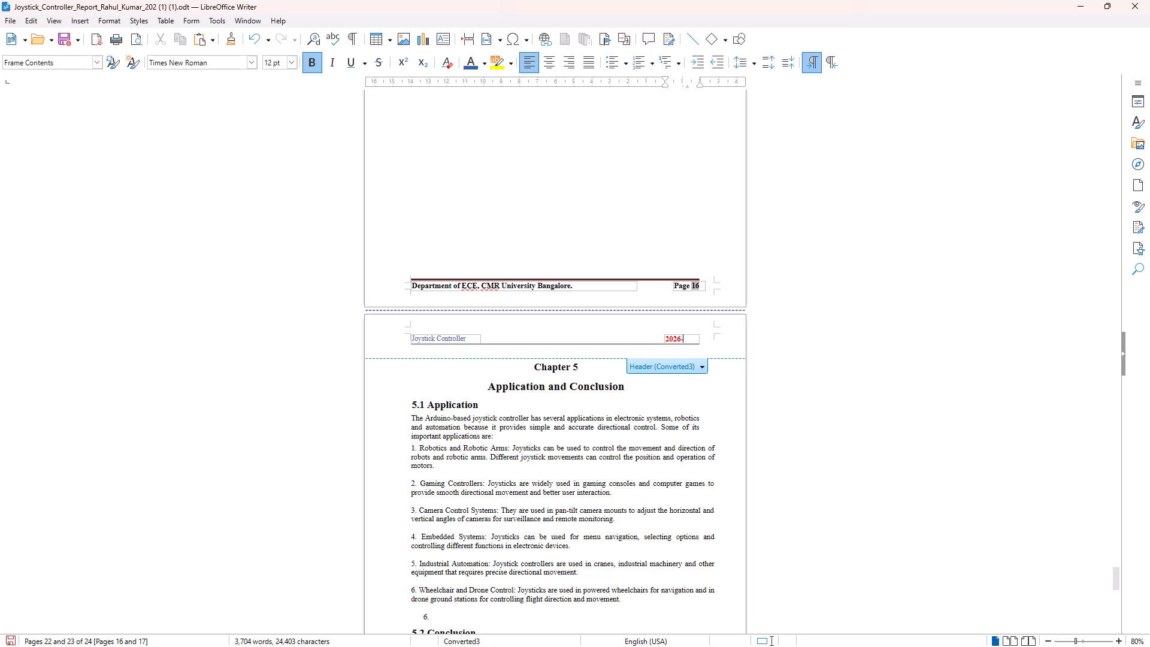
{"action": "key", "text": "BackSpace"}
{"action": "key", "text": "BackSpace"}
{"action": "key", "text": "BackSpace"}
{"action": "key", "text": "BackSpace"}
{"action": "key", "text": "BackSpace"}
{"action": "key", "text": "BackSpace"}
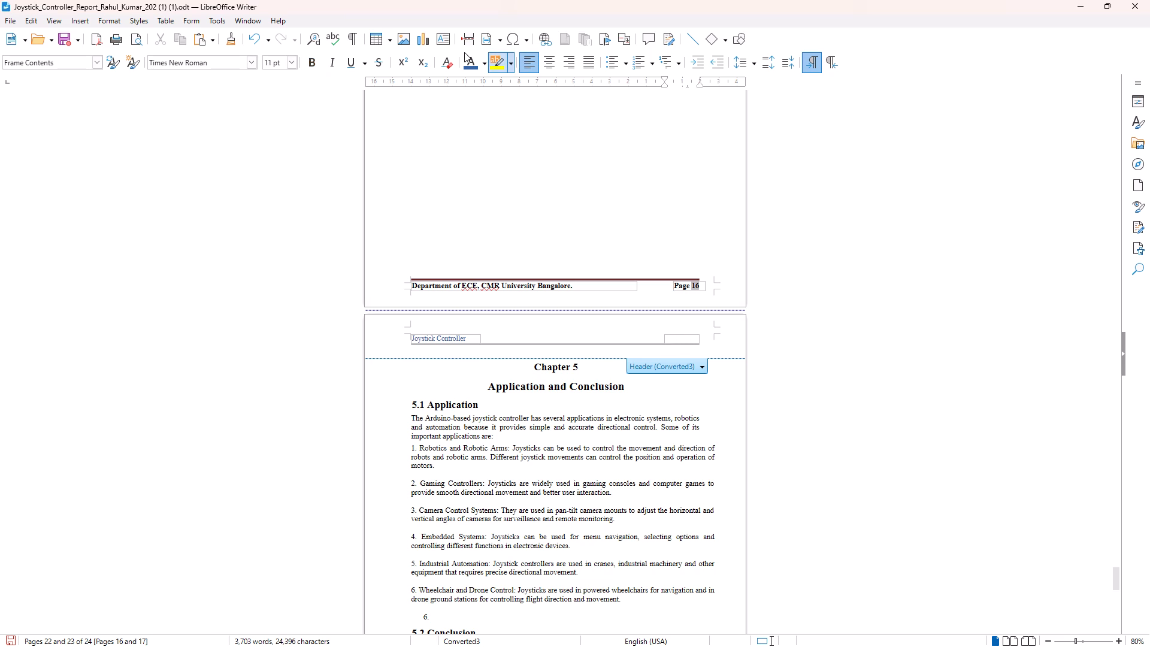
{"action": "left_click", "coordinate": [465, 55]}
{"action": "type", "text": "202"}
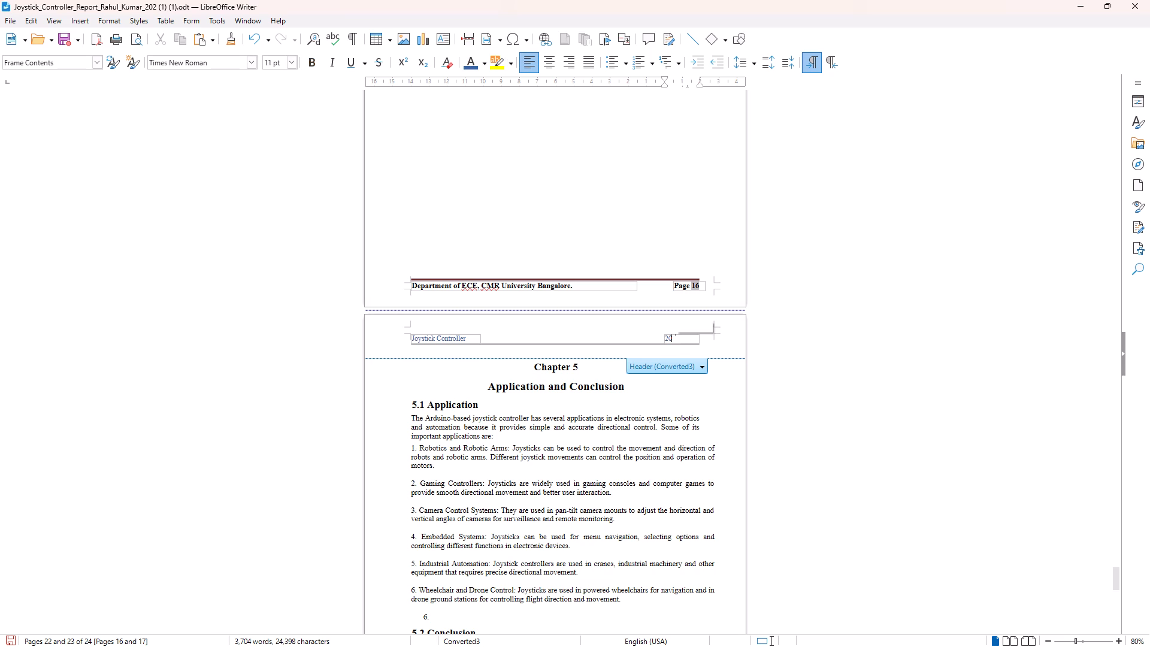
{"action": "key", "text": "6"}
{"action": "type", "text": "-27"}
{"action": "left_click", "coordinate": [664, 256]}
Check the headers from the references back through the list of figures, the front-matter pages and the table of contents.
{"action": "scroll", "coordinate": [663, 364], "scroll_direction": "down", "scroll_amount": 9}
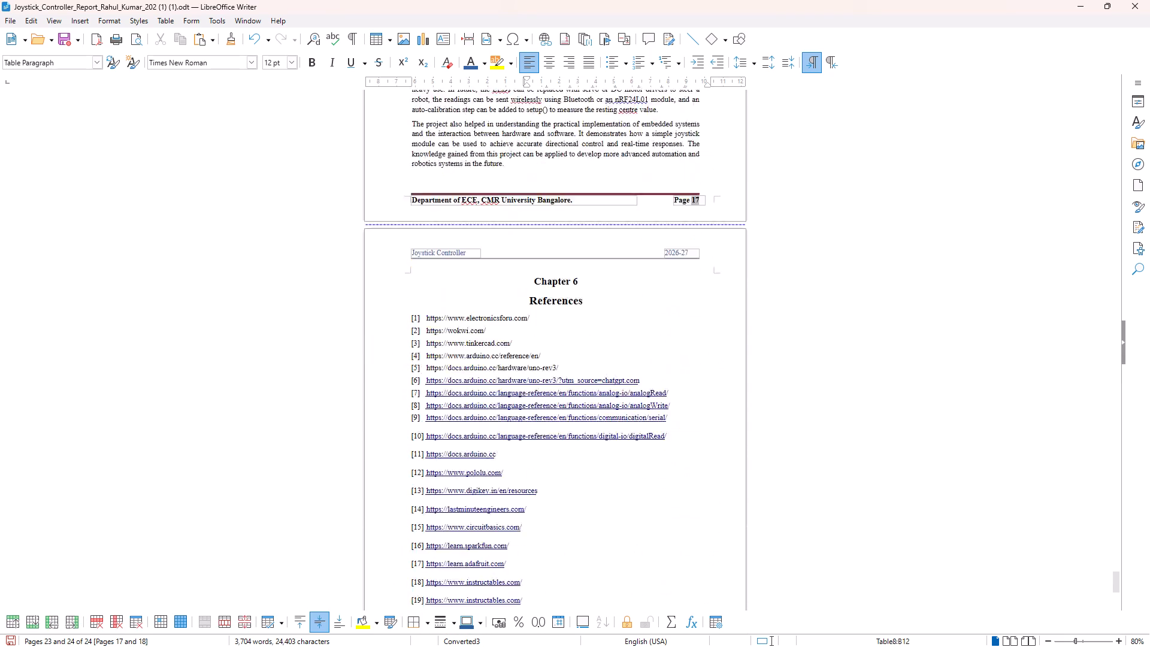
{"action": "scroll", "coordinate": [663, 364], "scroll_direction": "down", "scroll_amount": 2}
{"action": "scroll", "coordinate": [663, 364], "scroll_direction": "up", "scroll_amount": 20}
{"action": "scroll", "coordinate": [663, 364], "scroll_direction": "up", "scroll_amount": 13}
{"action": "scroll", "coordinate": [663, 364], "scroll_direction": "up", "scroll_amount": 8}
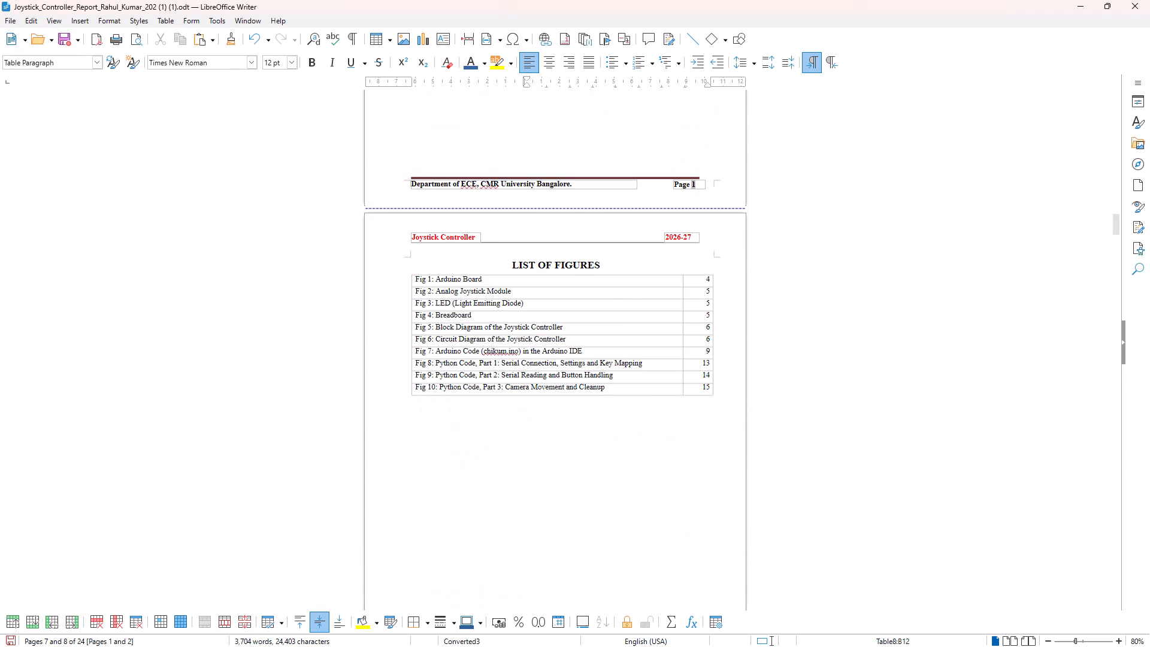
{"action": "scroll", "coordinate": [663, 364], "scroll_direction": "up", "scroll_amount": 18}
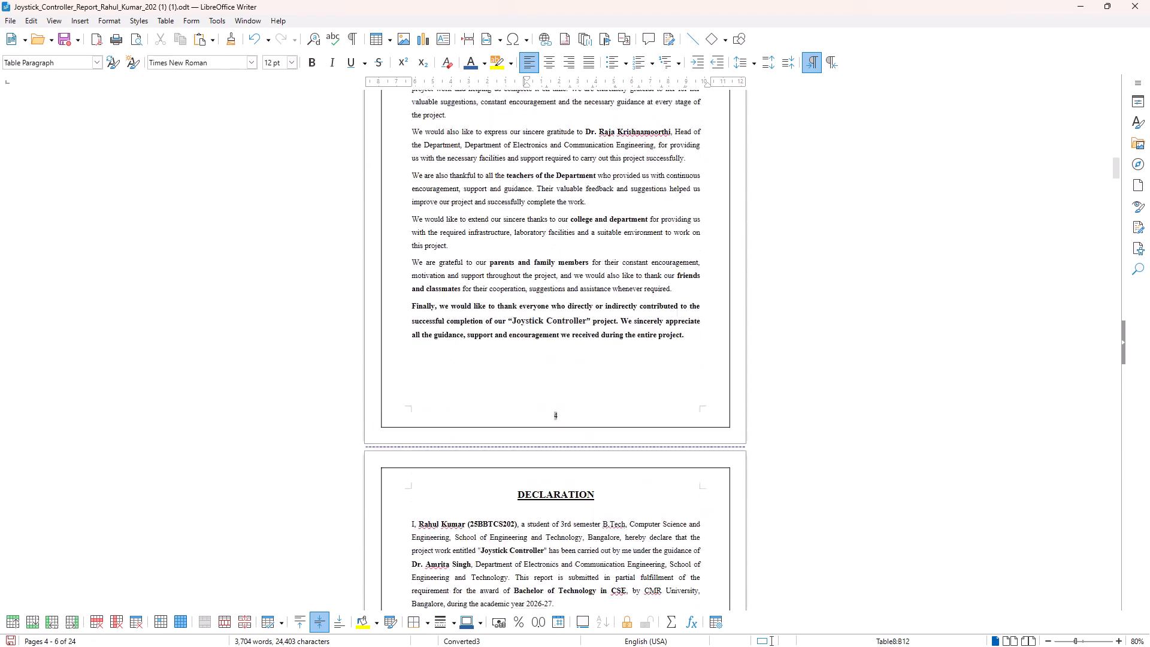
{"action": "scroll", "coordinate": [663, 364], "scroll_direction": "up", "scroll_amount": 19}
{"action": "scroll", "coordinate": [663, 364], "scroll_direction": "down", "scroll_amount": 7}
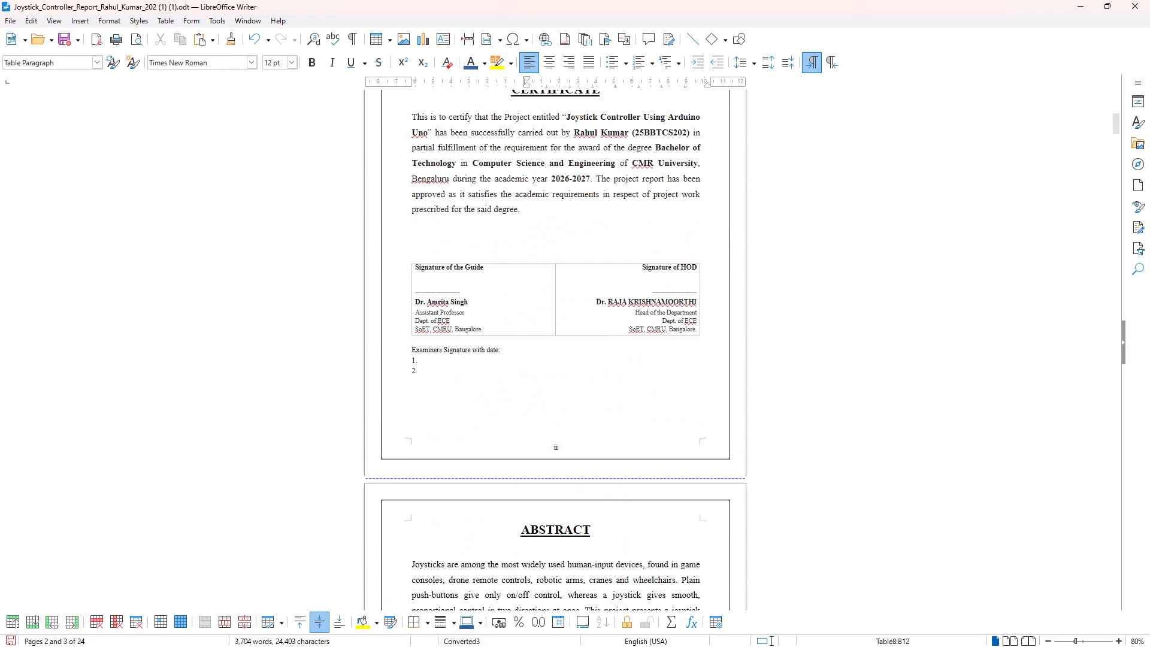
{"action": "scroll", "coordinate": [663, 364], "scroll_direction": "down", "scroll_amount": 10}
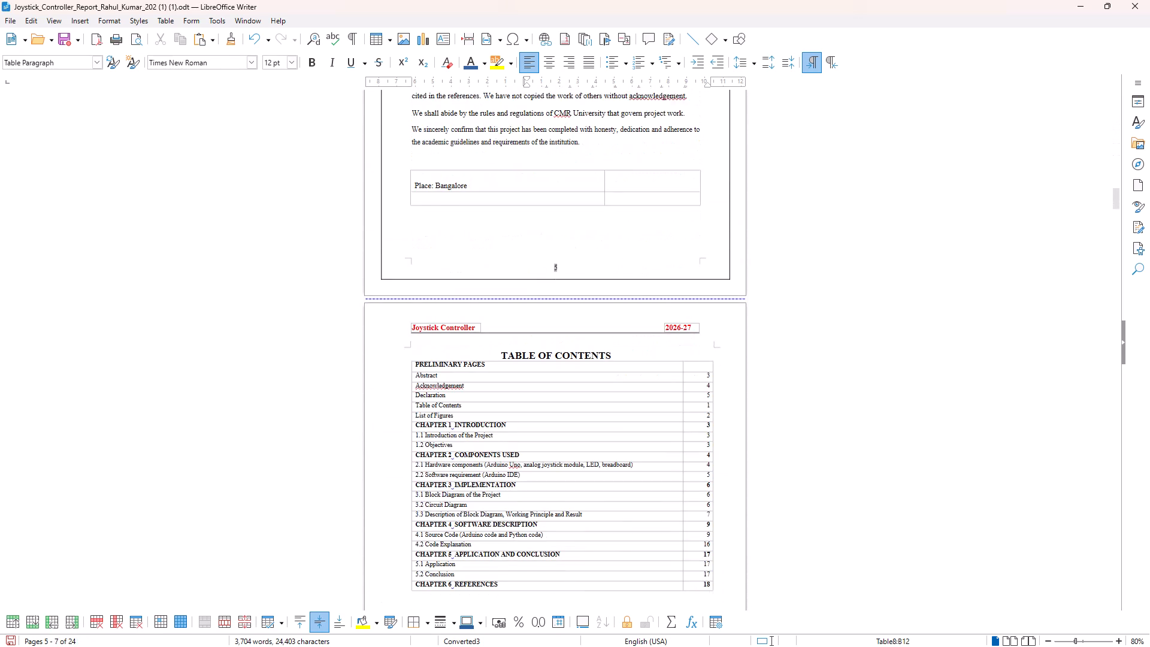
{"action": "scroll", "coordinate": [663, 364], "scroll_direction": "down", "scroll_amount": 1}
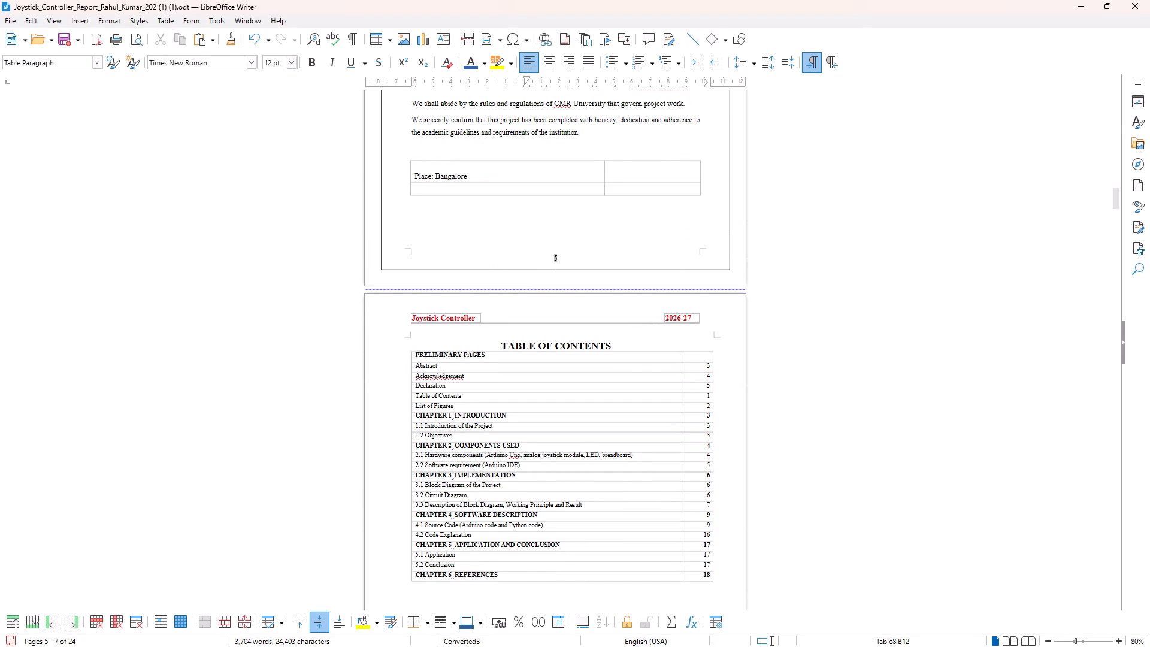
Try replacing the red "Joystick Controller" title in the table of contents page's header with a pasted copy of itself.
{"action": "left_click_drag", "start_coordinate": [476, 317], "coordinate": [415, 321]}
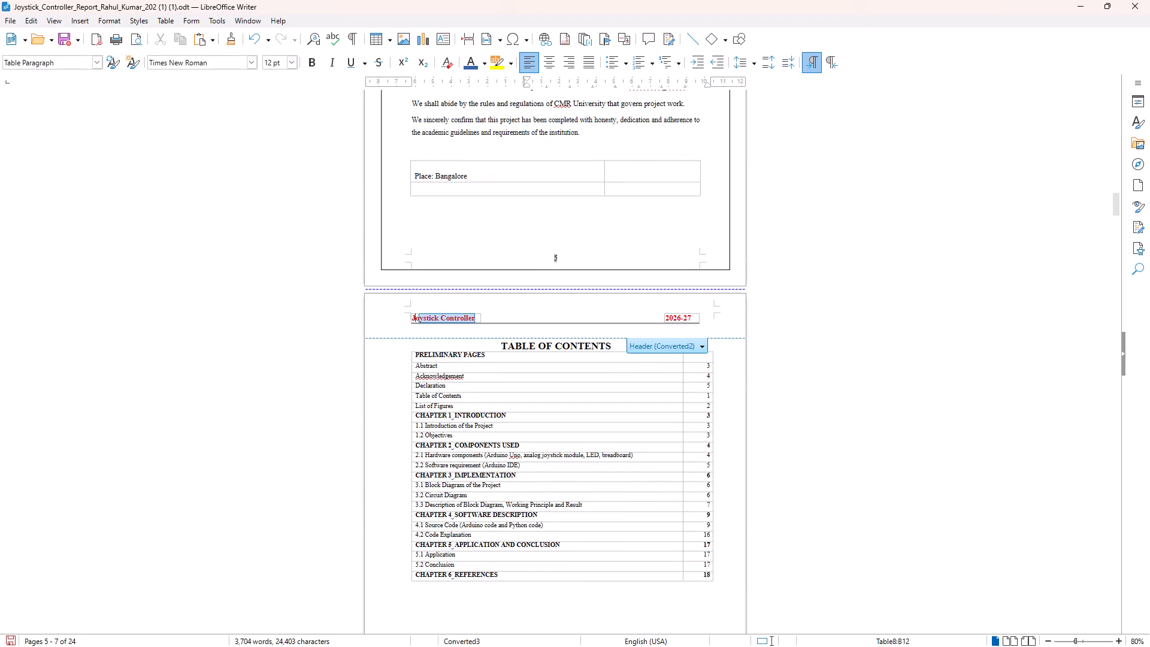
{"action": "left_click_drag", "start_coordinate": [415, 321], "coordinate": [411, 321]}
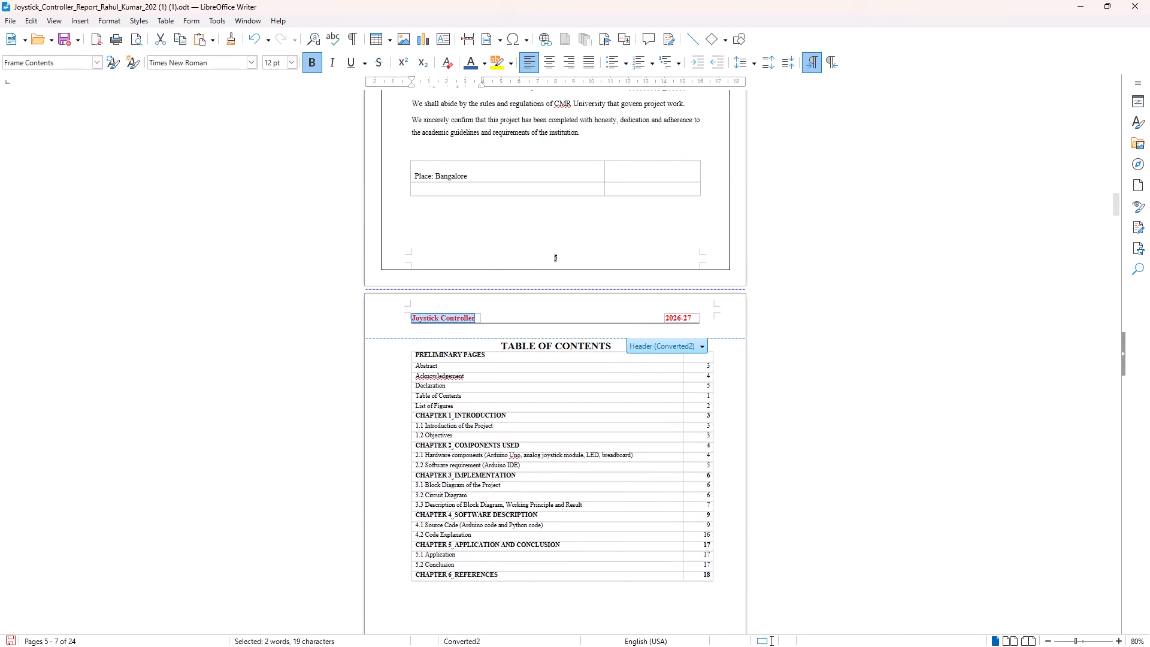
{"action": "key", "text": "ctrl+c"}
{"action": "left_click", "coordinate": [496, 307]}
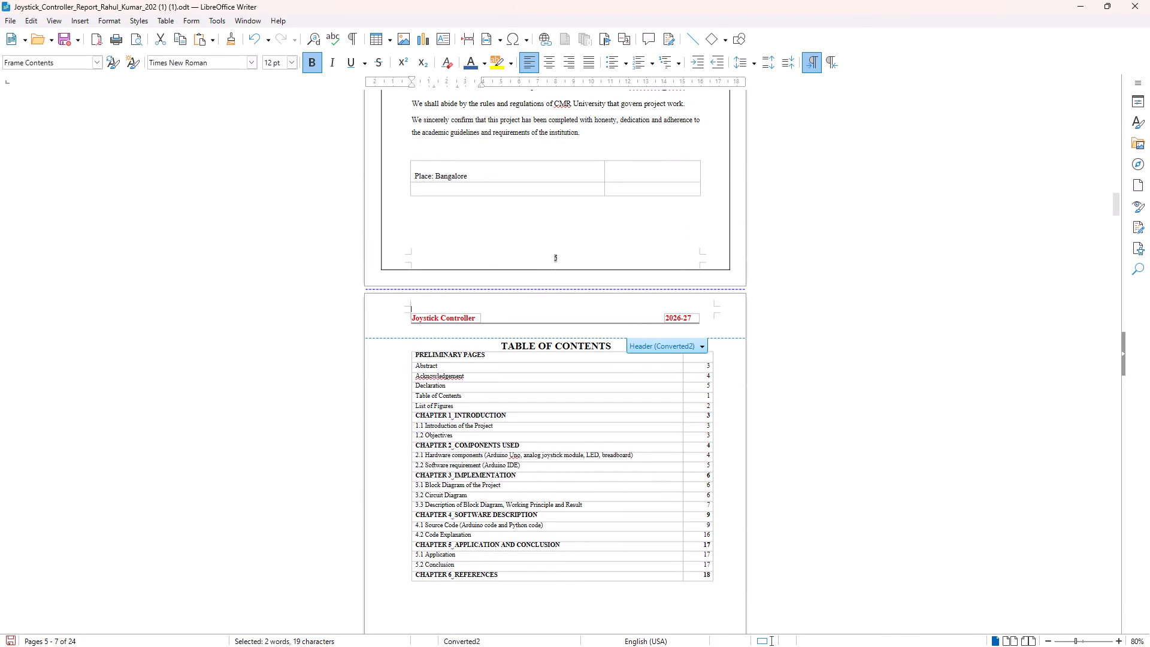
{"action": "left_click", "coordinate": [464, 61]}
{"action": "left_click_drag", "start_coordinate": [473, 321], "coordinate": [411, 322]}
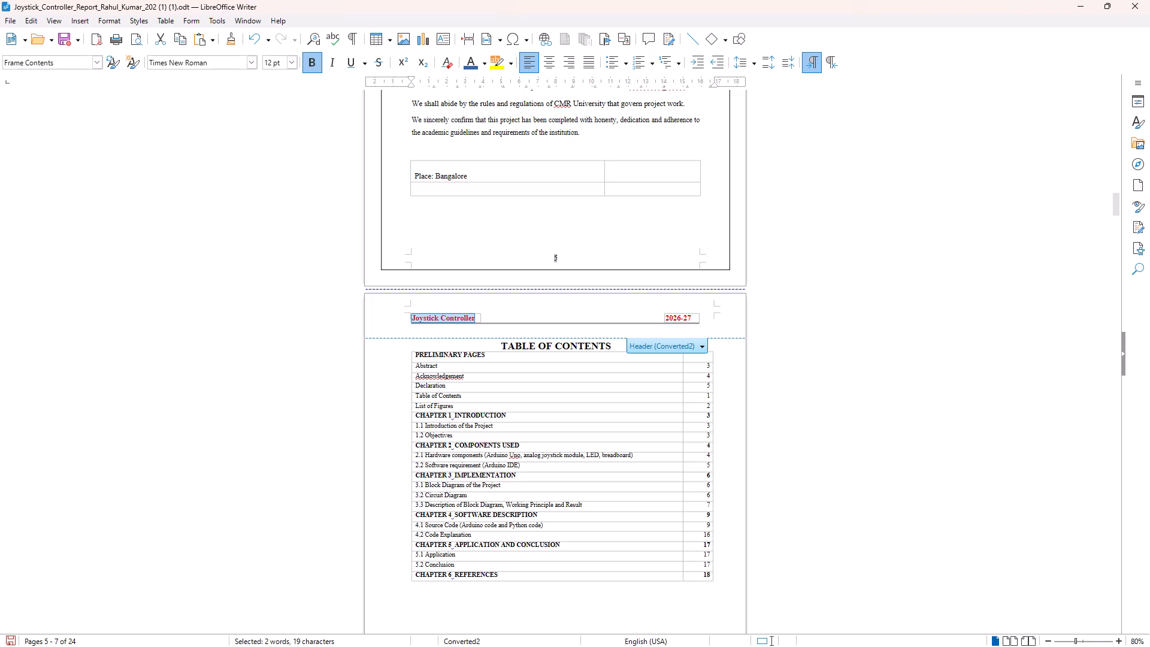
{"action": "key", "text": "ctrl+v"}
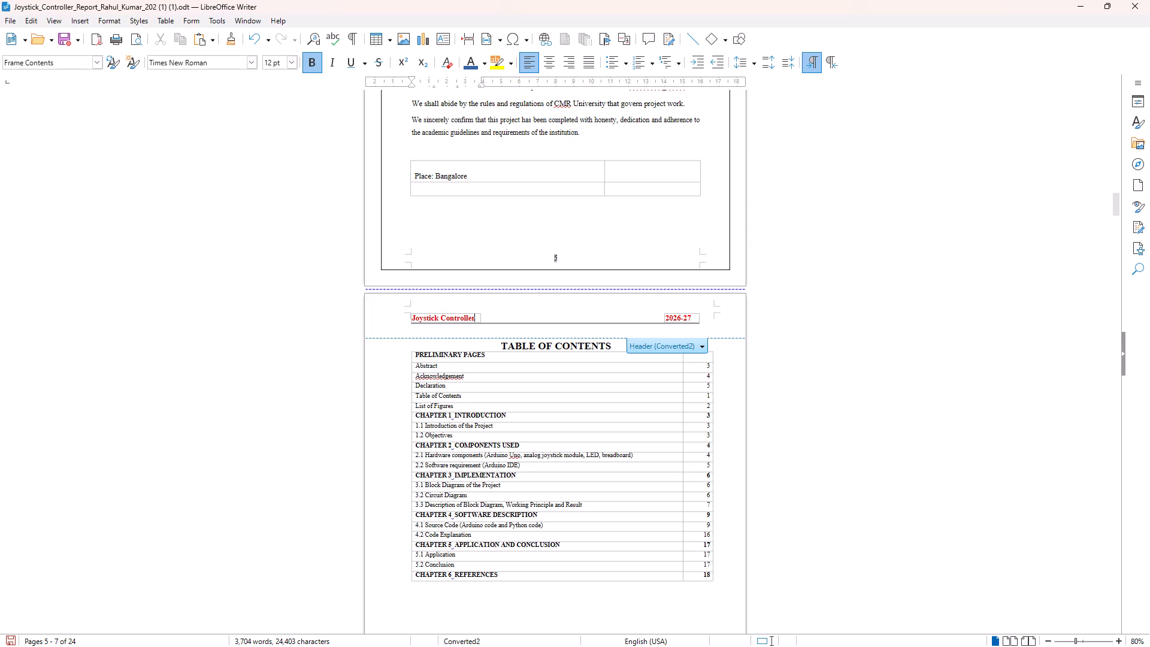
Delete the red title in the table of contents page's header and start it again with "J" in Dark Blue 1.
{"action": "key", "text": "BackSpace"}
{"action": "key", "text": "BackSpace"}
{"action": "key", "text": "BackSpace"}
{"action": "key", "text": "BackSpace"}
{"action": "key", "text": "BackSpace"}
{"action": "key", "text": "BackSpace"}
{"action": "key", "text": "BackSpace"}
{"action": "key", "text": "BackSpace"}
{"action": "key", "text": "BackSpace"}
{"action": "key", "text": "BackSpace"}
{"action": "key", "text": "BackSpace"}
{"action": "key", "text": "BackSpace"}
{"action": "key", "text": "BackSpace"}
{"action": "key", "text": "BackSpace"}
{"action": "key", "text": "BackSpace"}
{"action": "key", "text": "BackSpace"}
{"action": "key", "text": "BackSpace"}
{"action": "key", "text": "BackSpace"}
{"action": "key", "text": "BackSpace"}
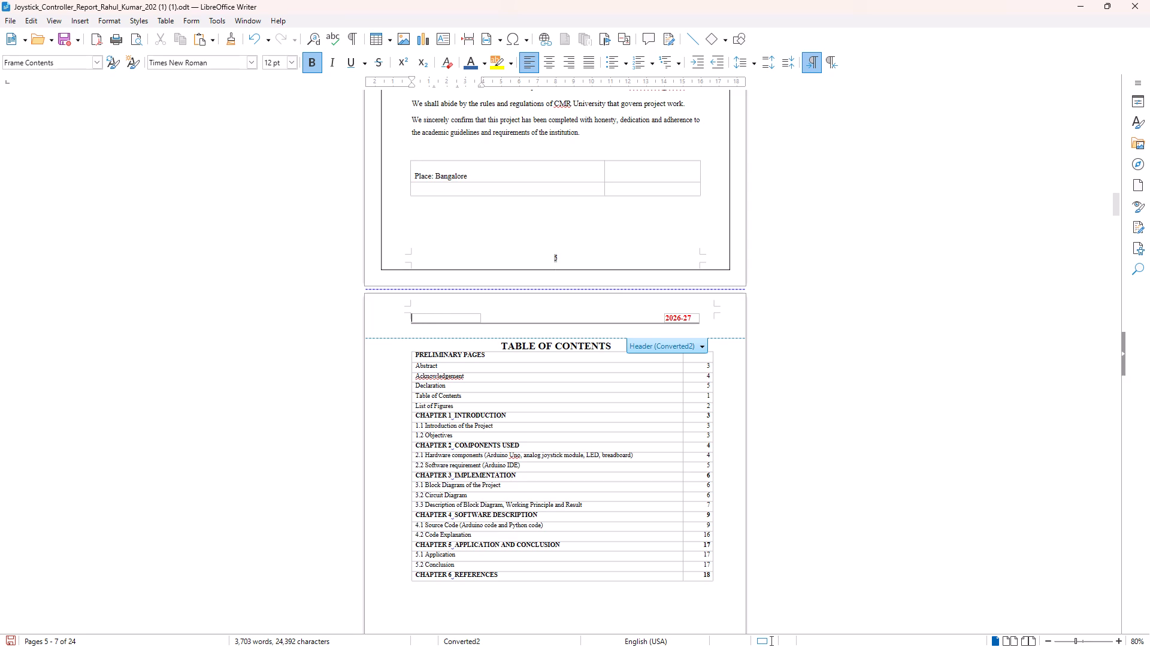
{"action": "key", "text": "shift+j"}
{"action": "key", "text": "BackSpace"}
{"action": "left_click", "coordinate": [474, 63]}
{"action": "key", "text": "shift+j"}
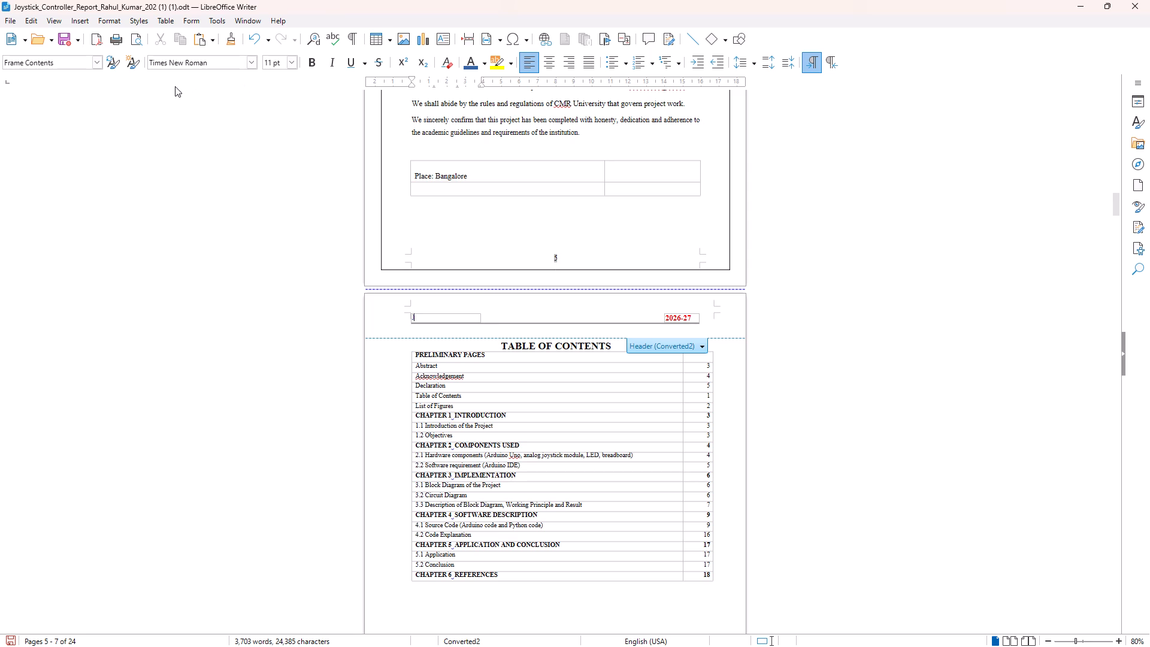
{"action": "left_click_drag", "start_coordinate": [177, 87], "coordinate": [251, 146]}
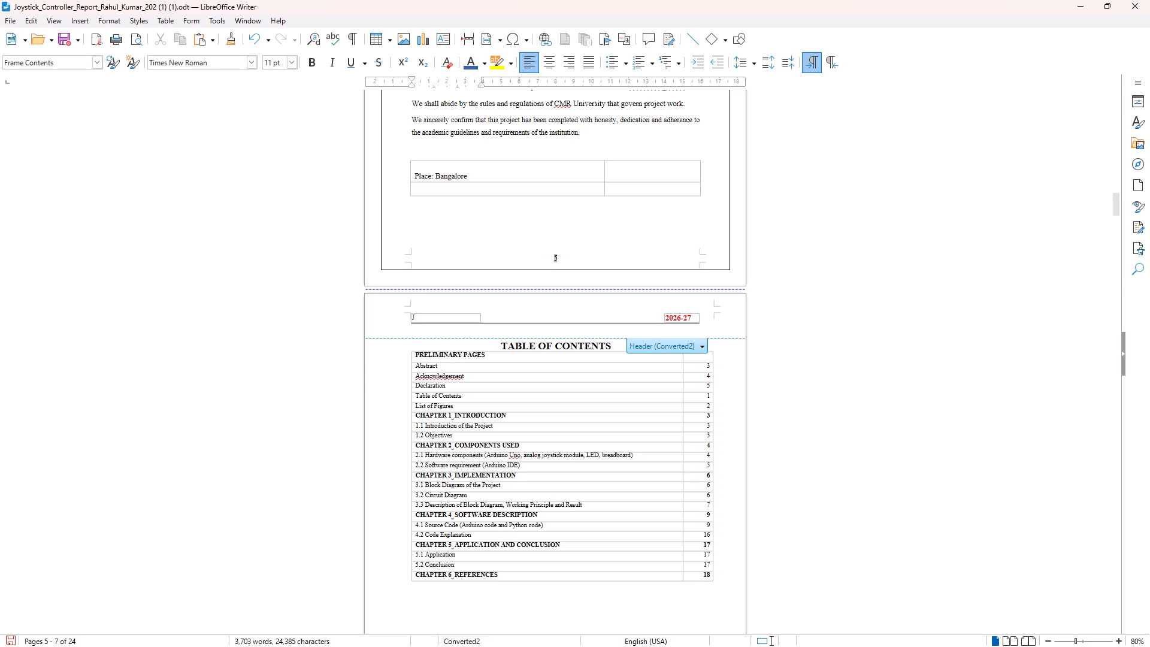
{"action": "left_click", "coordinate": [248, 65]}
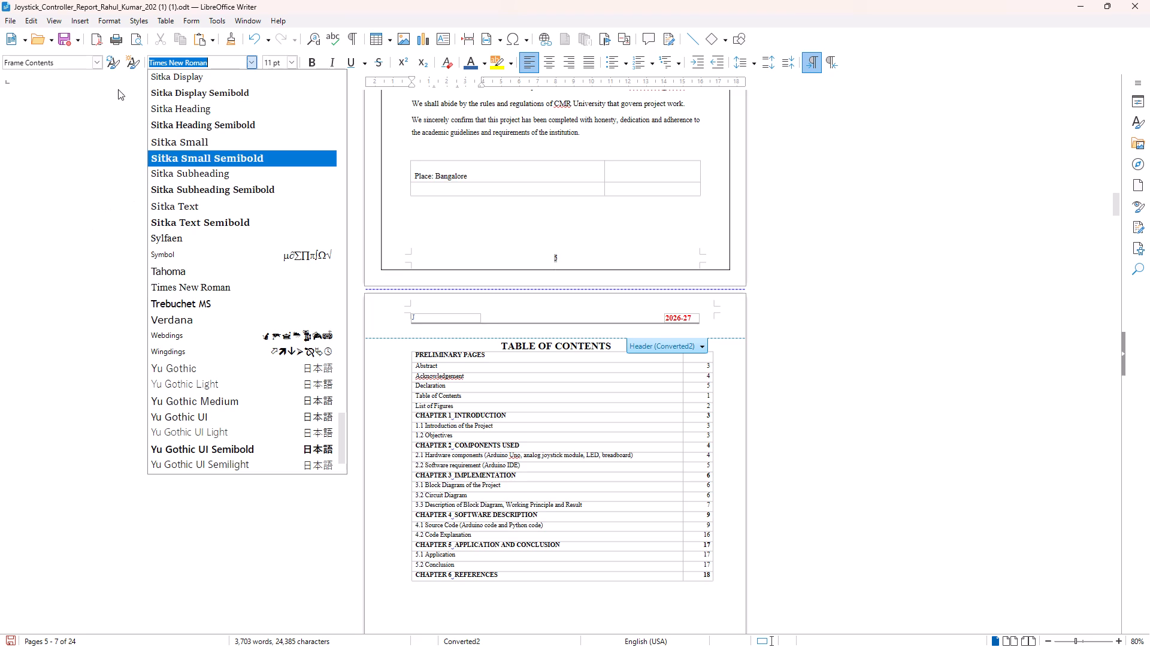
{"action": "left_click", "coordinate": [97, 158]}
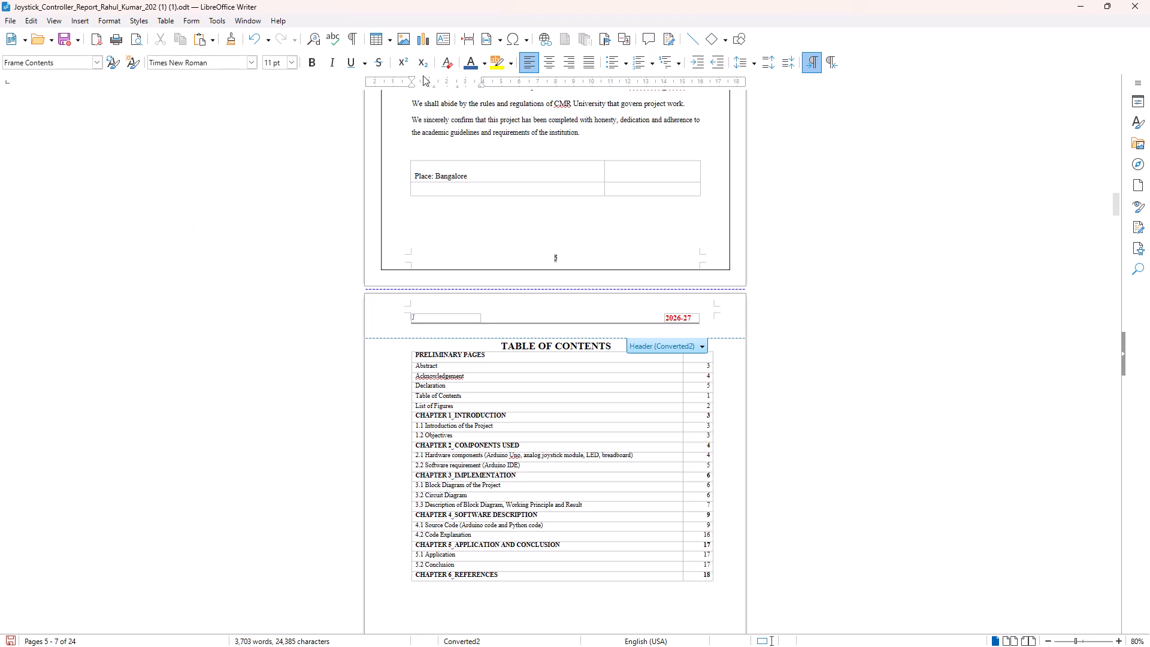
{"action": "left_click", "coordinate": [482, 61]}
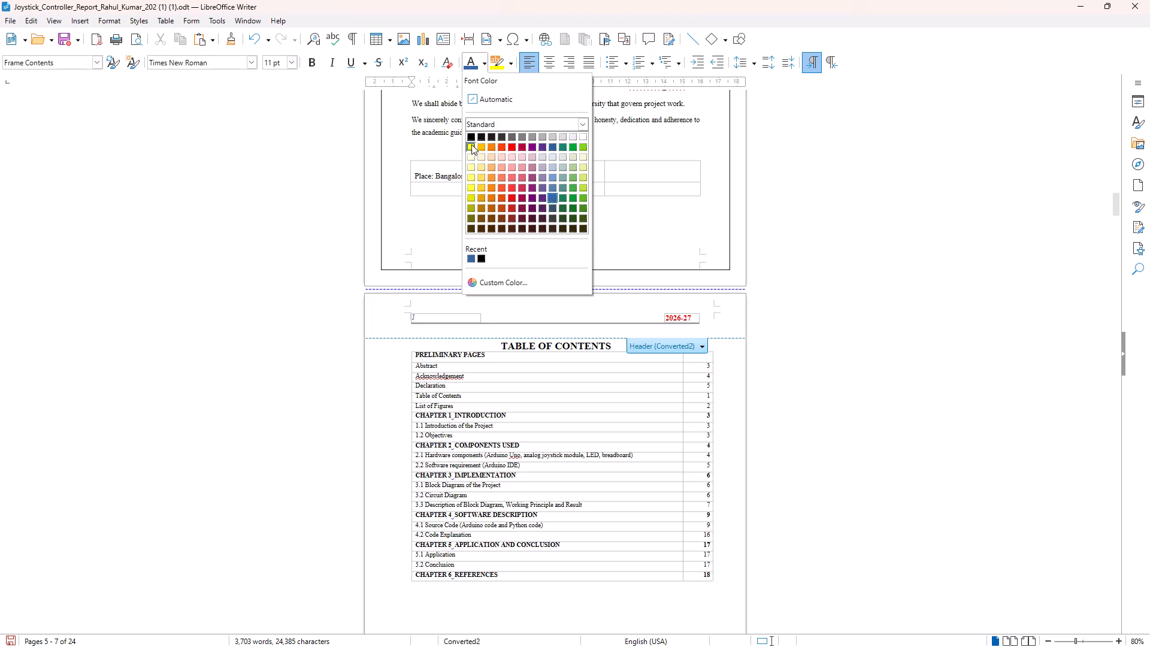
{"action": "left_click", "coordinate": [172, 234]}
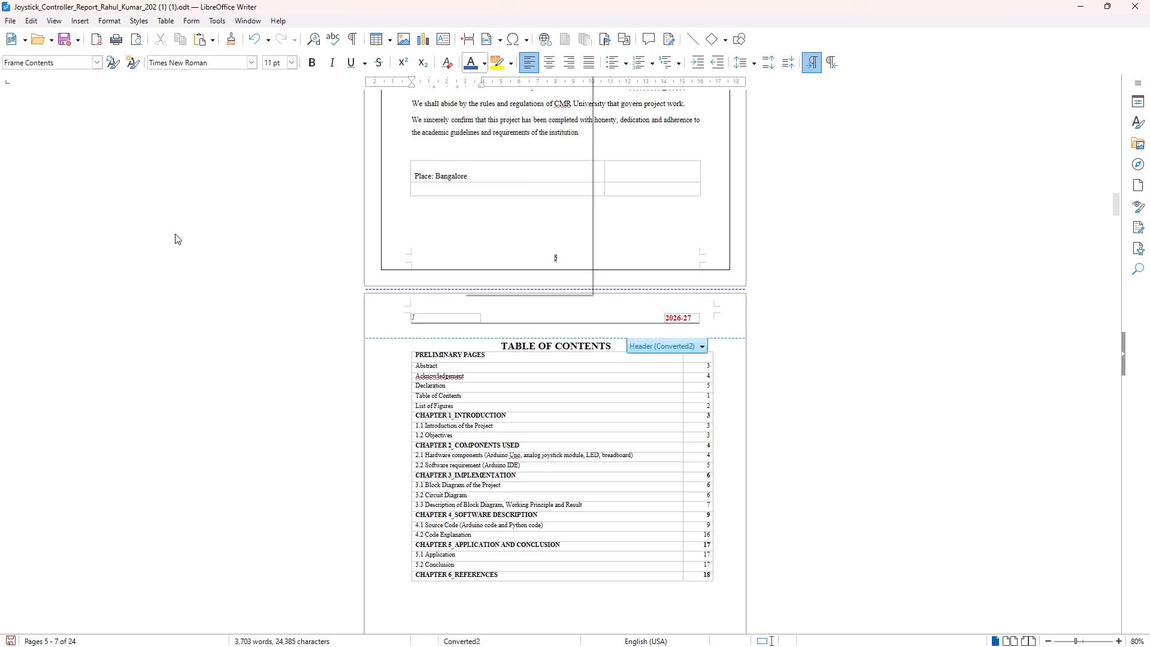
Complete the table of contents page's dark blue header title as "Joystick Controller".
{"action": "left_click", "coordinate": [420, 315]}
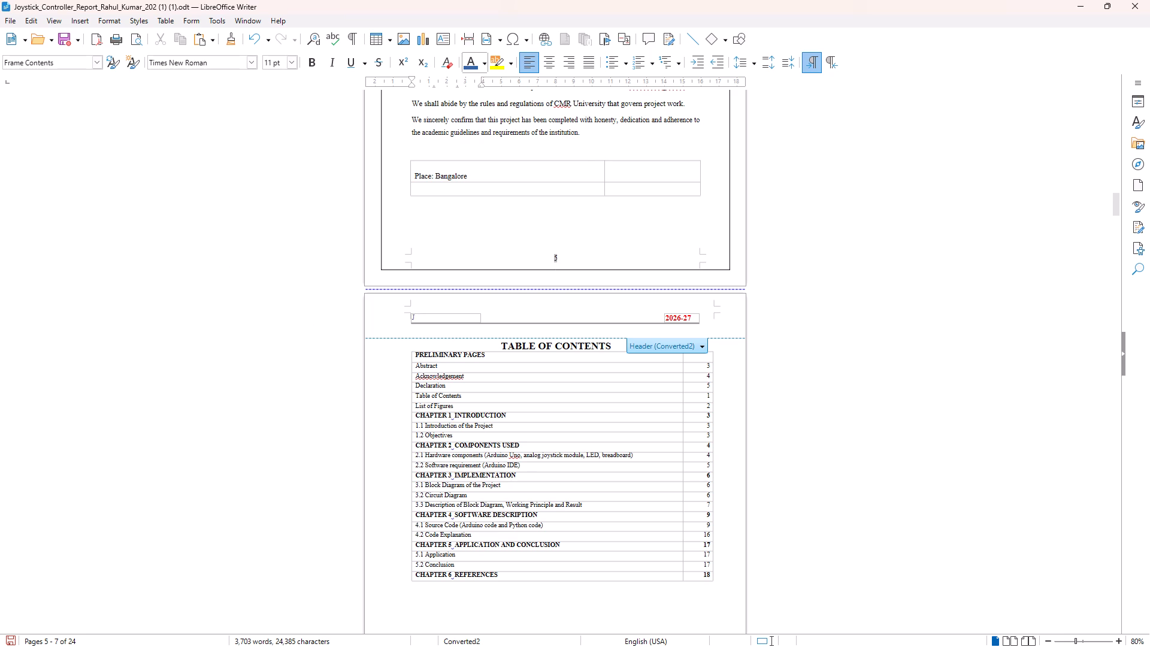
{"action": "type", "text": "oy"}
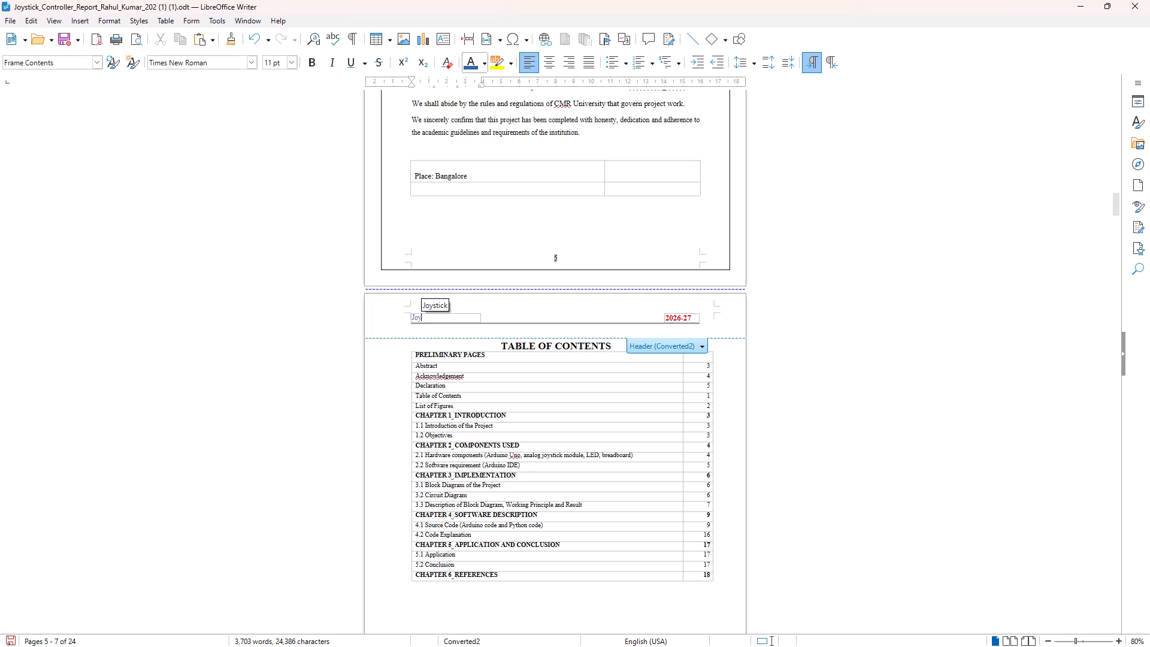
{"action": "left_click", "coordinate": [430, 305]}
{"action": "type", "text": "stick Control"}
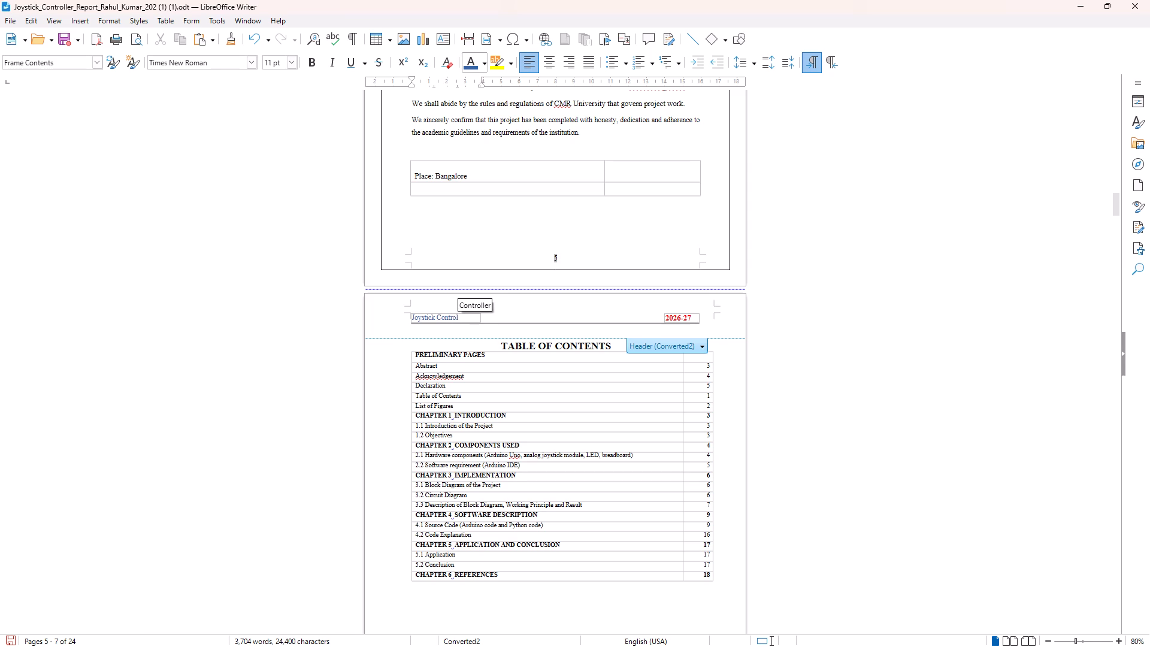
{"action": "type", "text": "lr"}
{"action": "key", "text": "BackSpace"}
{"action": "type", "text": "er"}
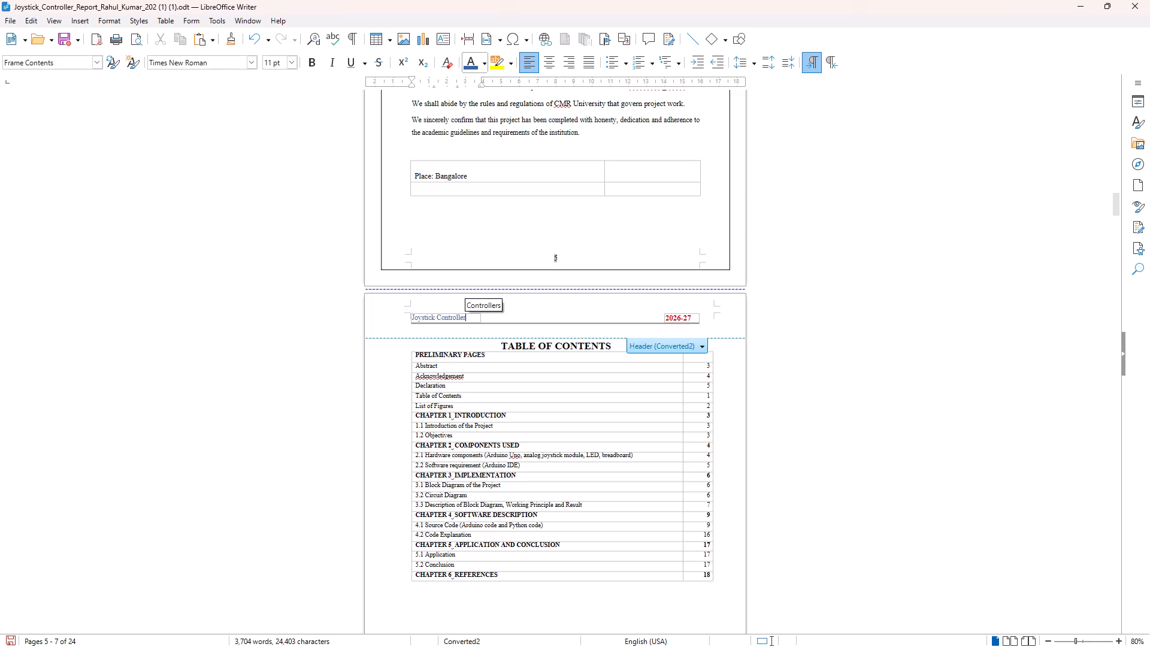
Replace the red academic year in the table of contents page's header with "2027-27" in bold Dark Blue 1.
{"action": "left_click", "coordinate": [693, 318]}
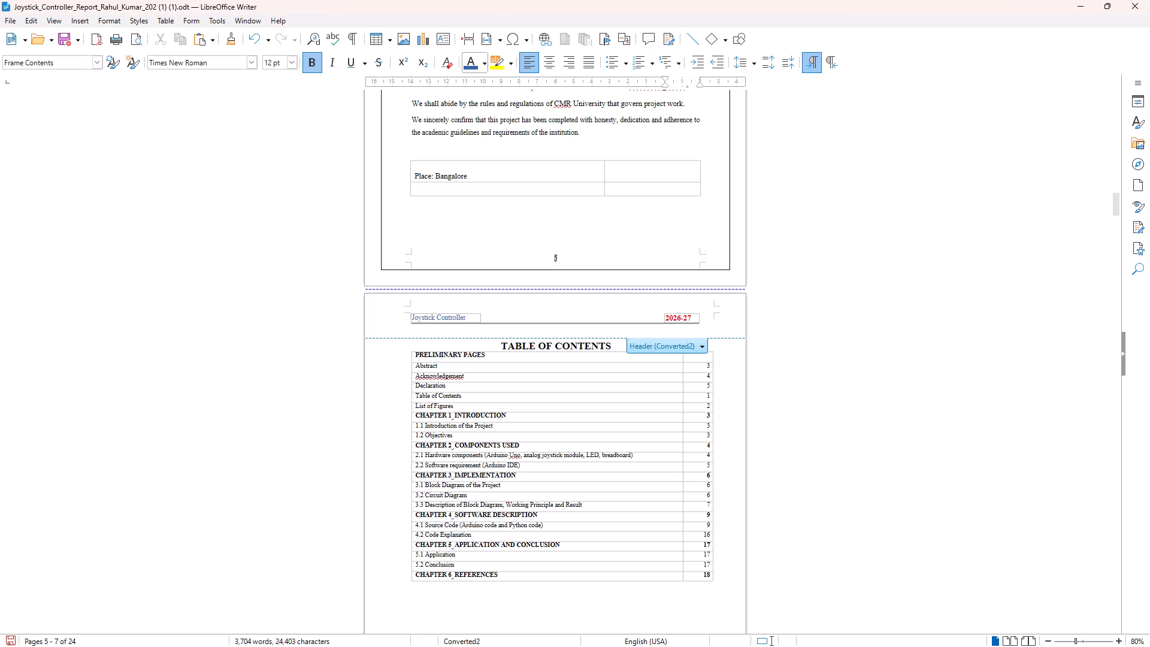
{"action": "left_click_drag", "start_coordinate": [692, 316], "coordinate": [679, 319]}
{"action": "left_click_drag", "start_coordinate": [679, 319], "coordinate": [664, 319]}
{"action": "key", "text": "BackSpace"}
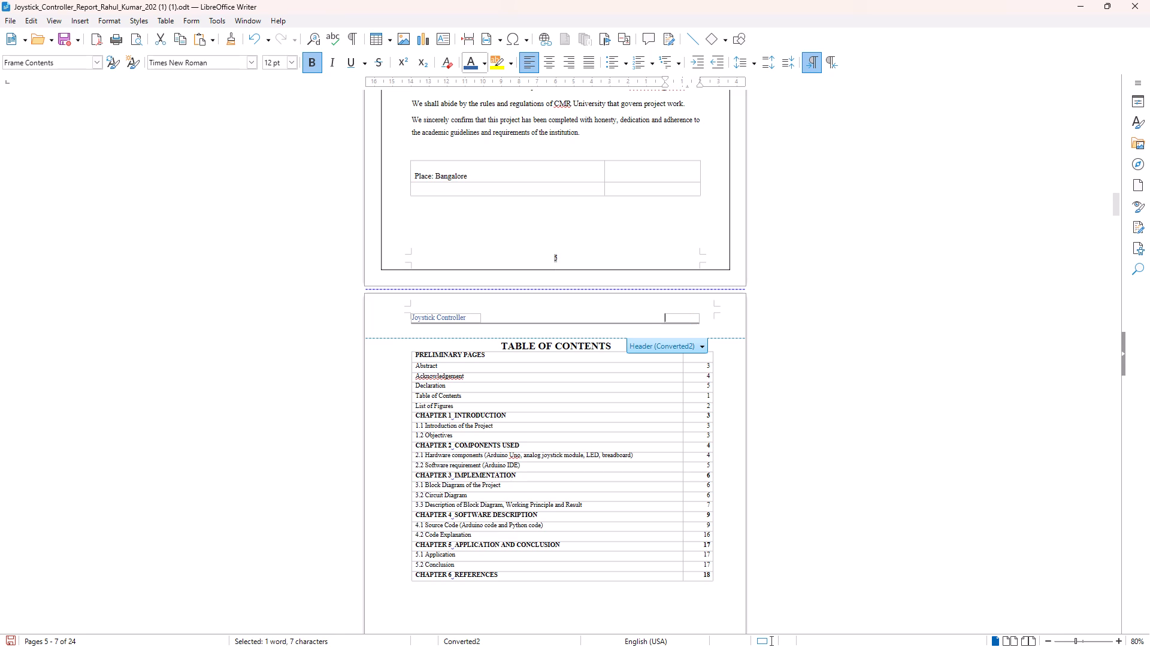
{"action": "left_click", "coordinate": [466, 62]}
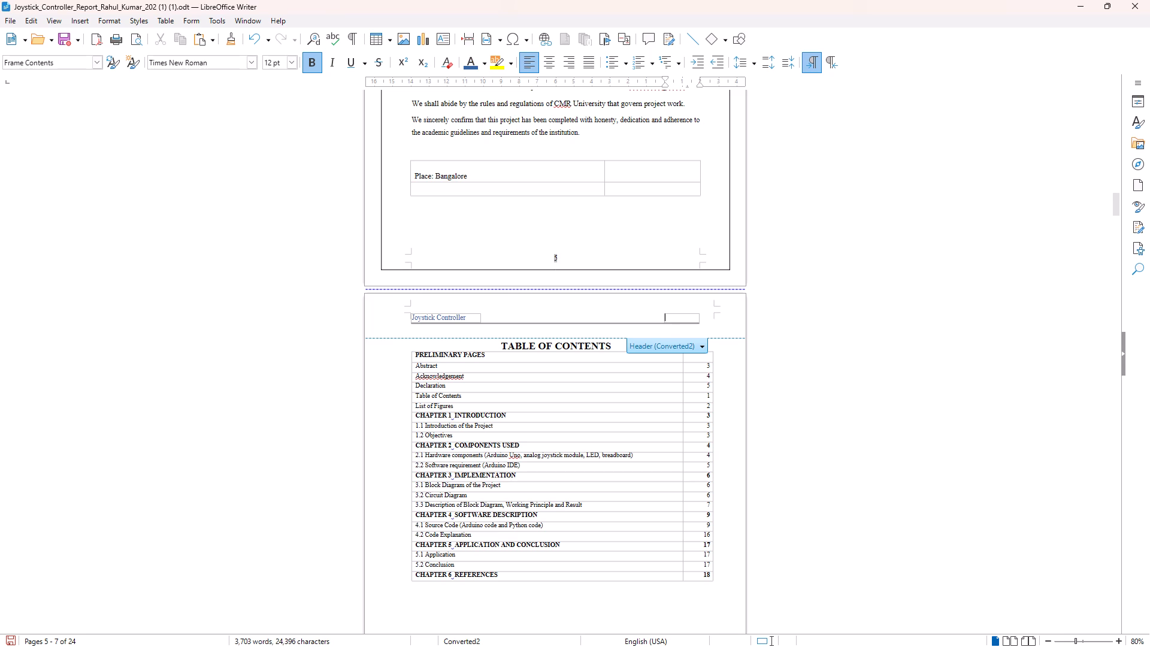
{"action": "type", "text": "202"}
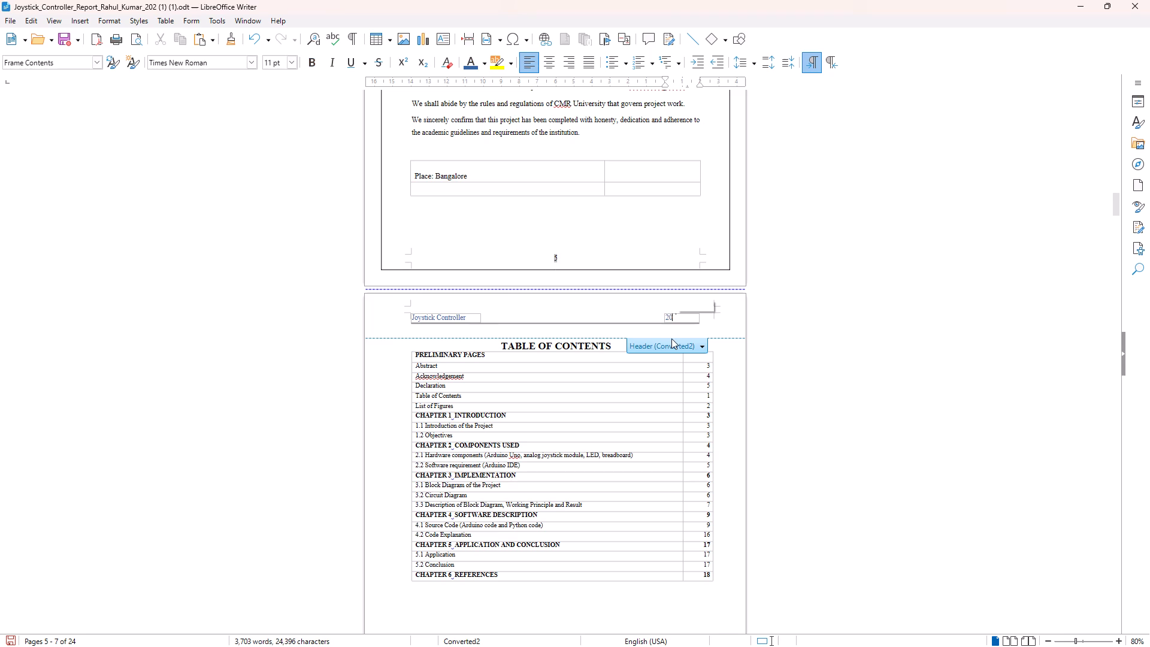
{"action": "left_click", "coordinate": [311, 59]}
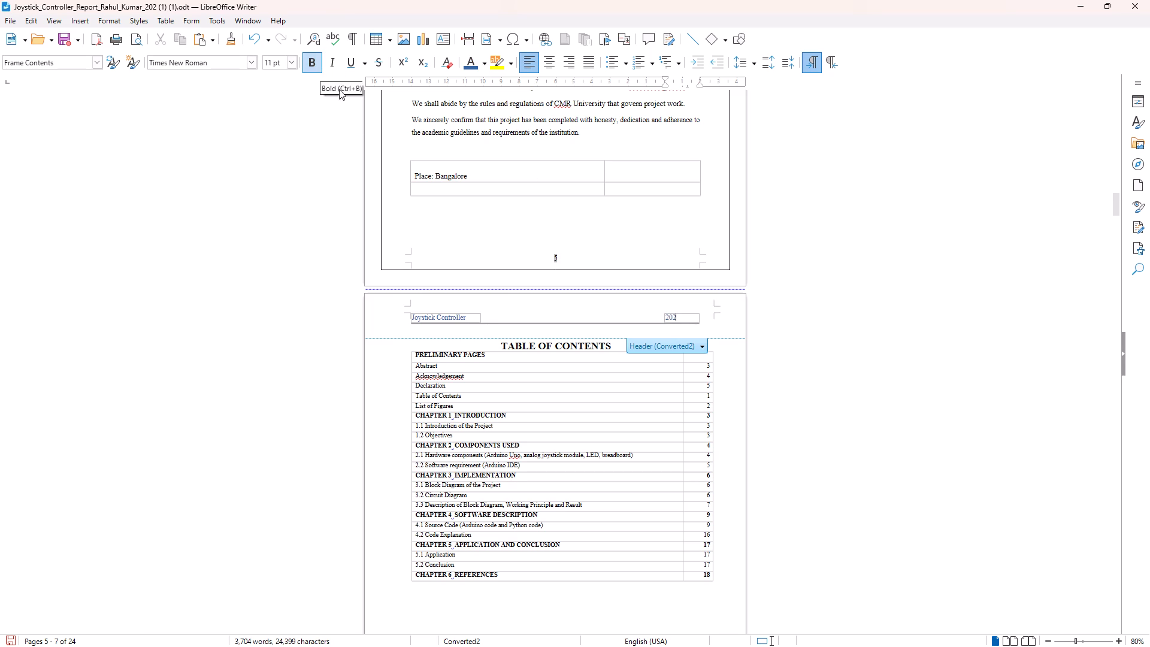
{"action": "key", "text": "BackSpace"}
{"action": "key", "text": "BackSpace"}
{"action": "key", "text": "BackSpace"}
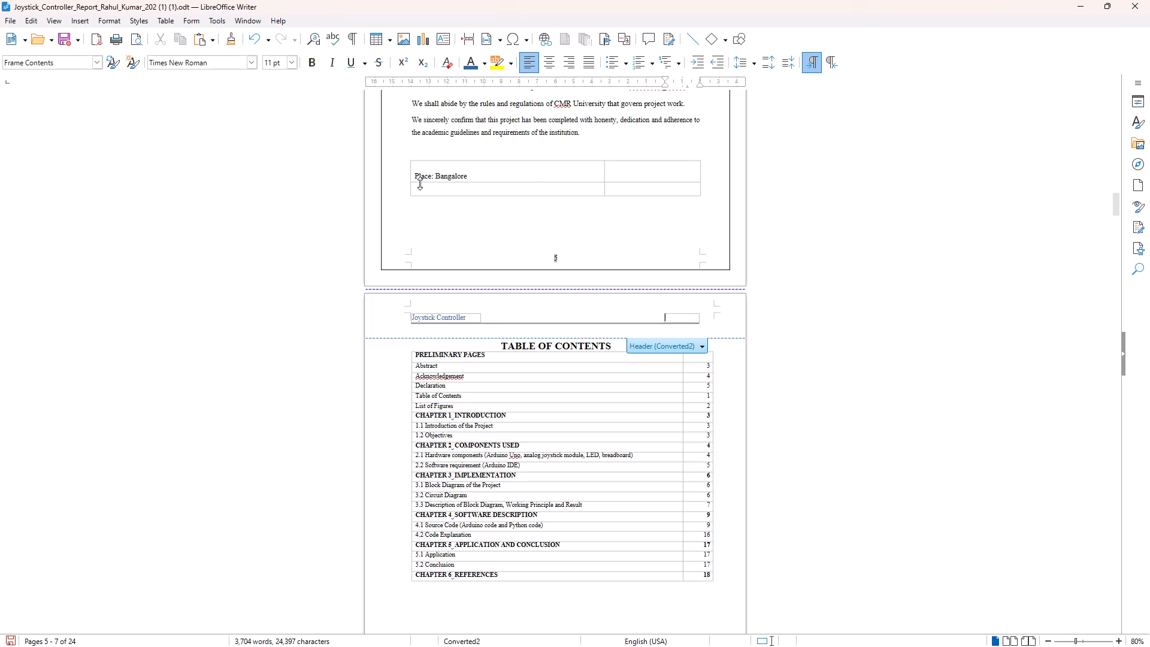
{"action": "left_click", "coordinate": [316, 62]}
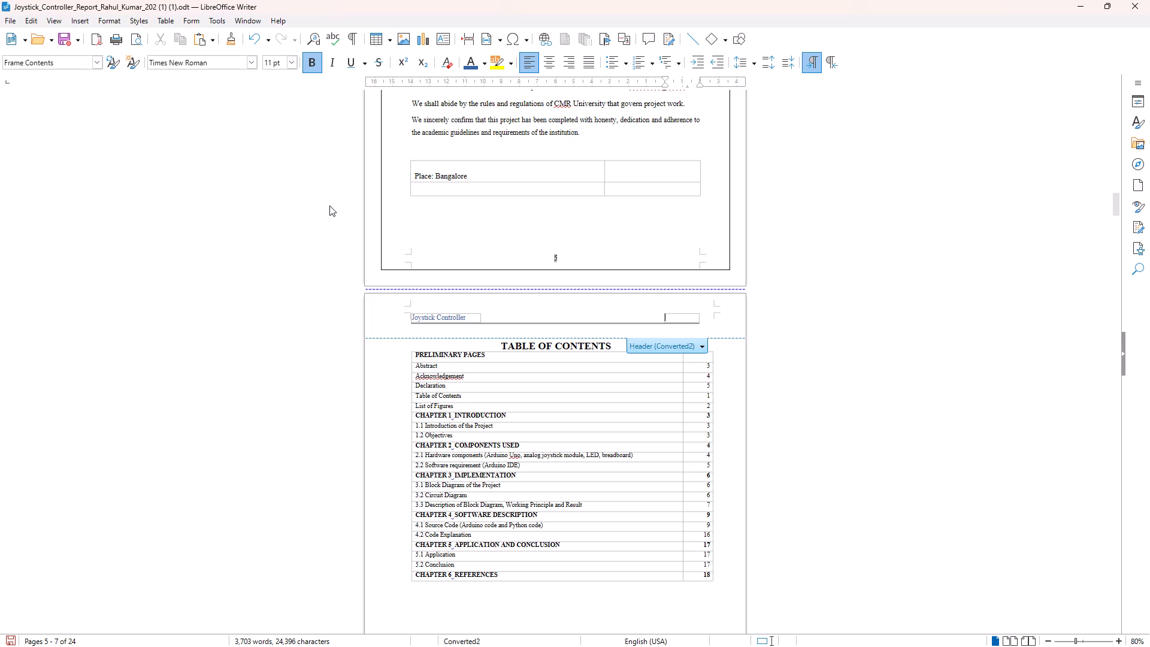
{"action": "type", "text": "202"}
{"action": "type", "text": "7-27"}
Replace the academic year in the Chapter 1 page's header with "2026-27" in bold.
{"action": "scroll", "coordinate": [402, 283], "scroll_direction": "down", "scroll_amount": 20}
{"action": "scroll", "coordinate": [402, 283], "scroll_direction": "down", "scroll_amount": 18}
{"action": "scroll", "coordinate": [402, 283], "scroll_direction": "up", "scroll_amount": 1}
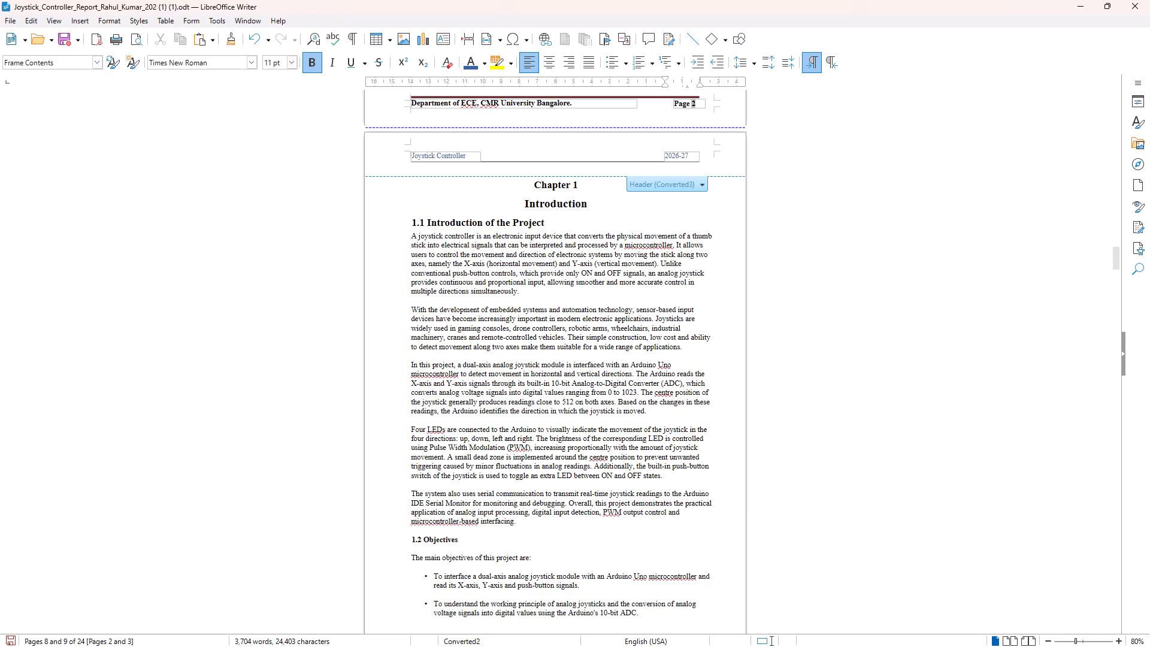
{"action": "scroll", "coordinate": [402, 283], "scroll_direction": "down", "scroll_amount": 1}
{"action": "scroll", "coordinate": [402, 283], "scroll_direction": "up", "scroll_amount": 1}
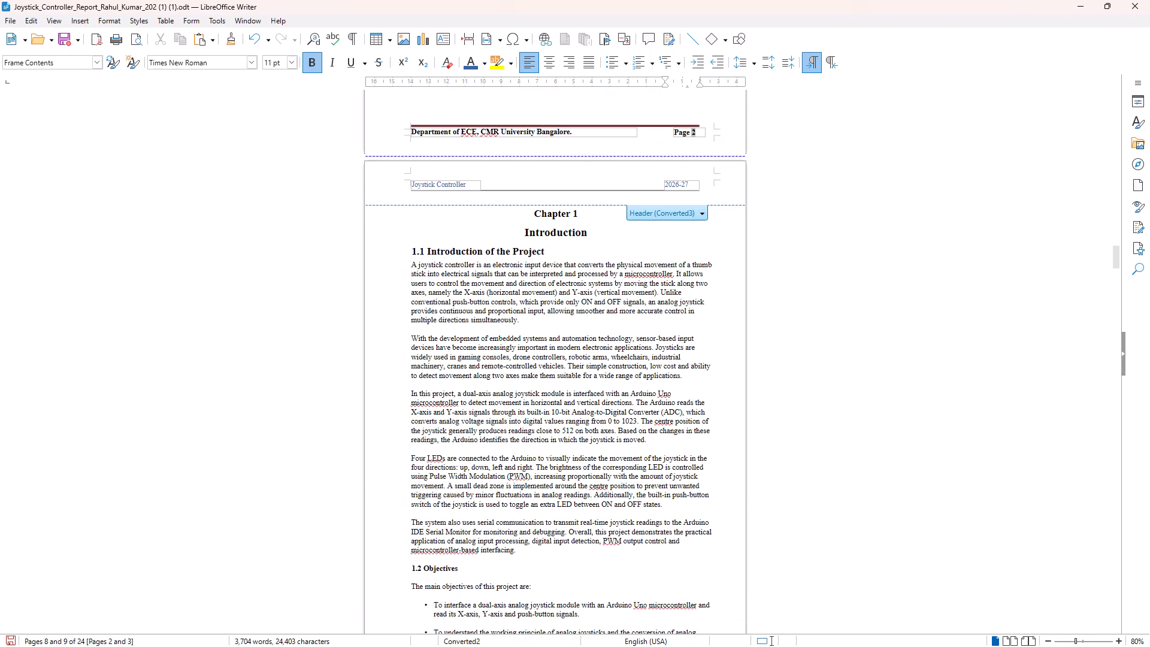
{"action": "left_click_drag", "start_coordinate": [691, 187], "coordinate": [649, 186]}
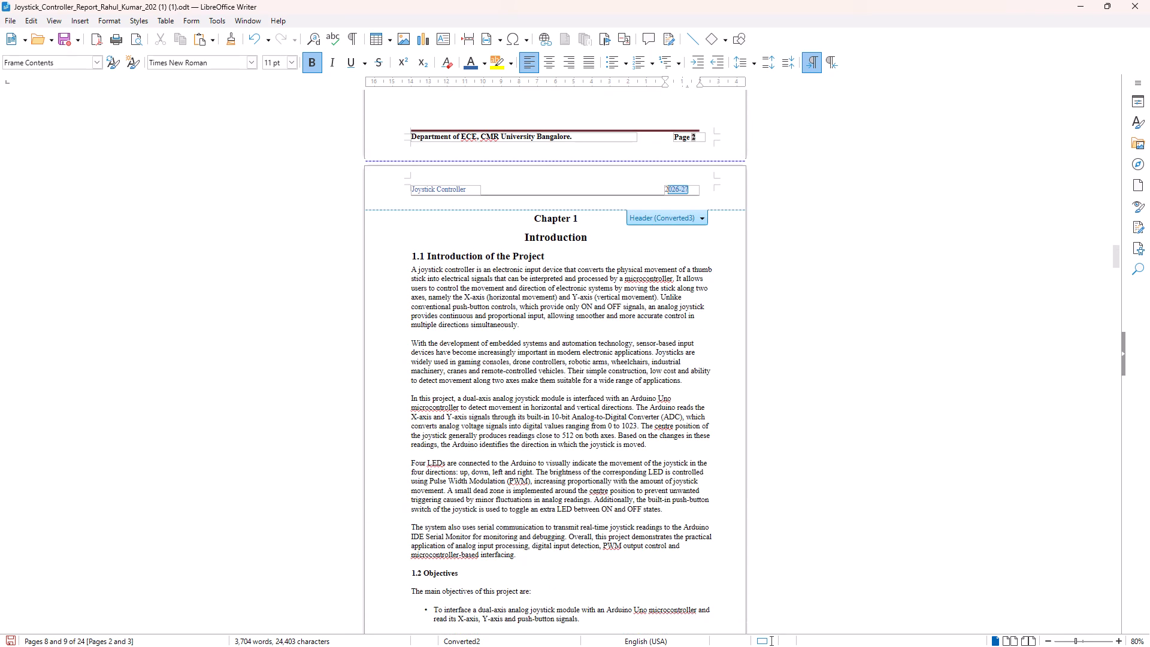
{"action": "key", "text": "BackSpace"}
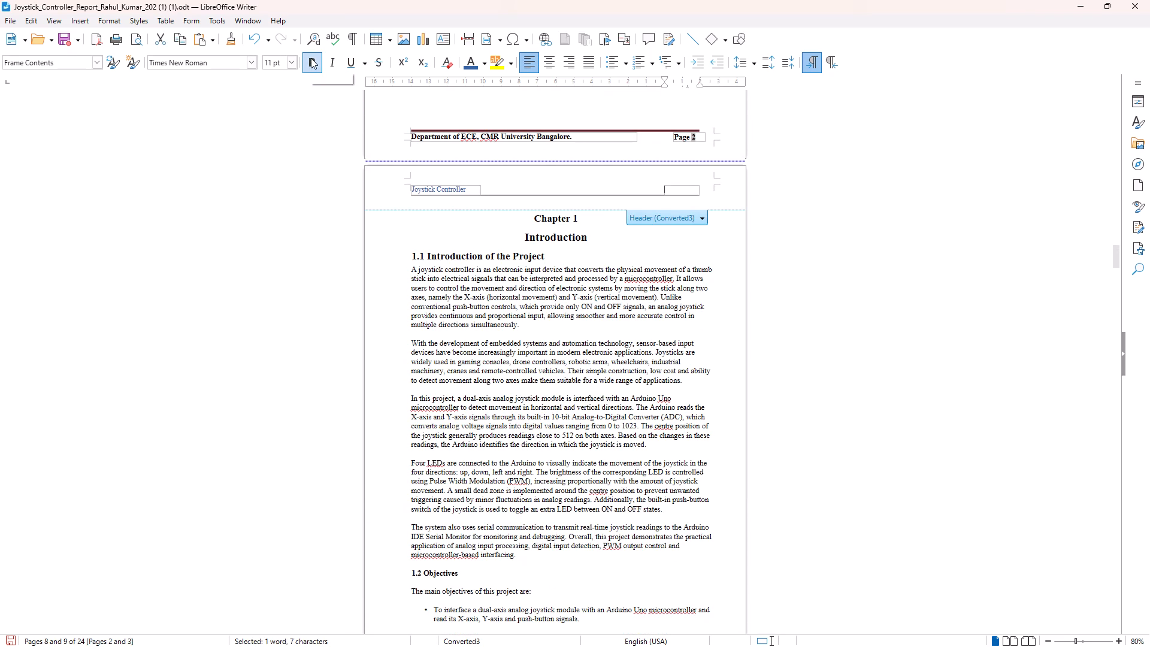
{"action": "left_click", "coordinate": [311, 58]}
{"action": "type", "text": "2026"}
{"action": "type", "text": "-27"}
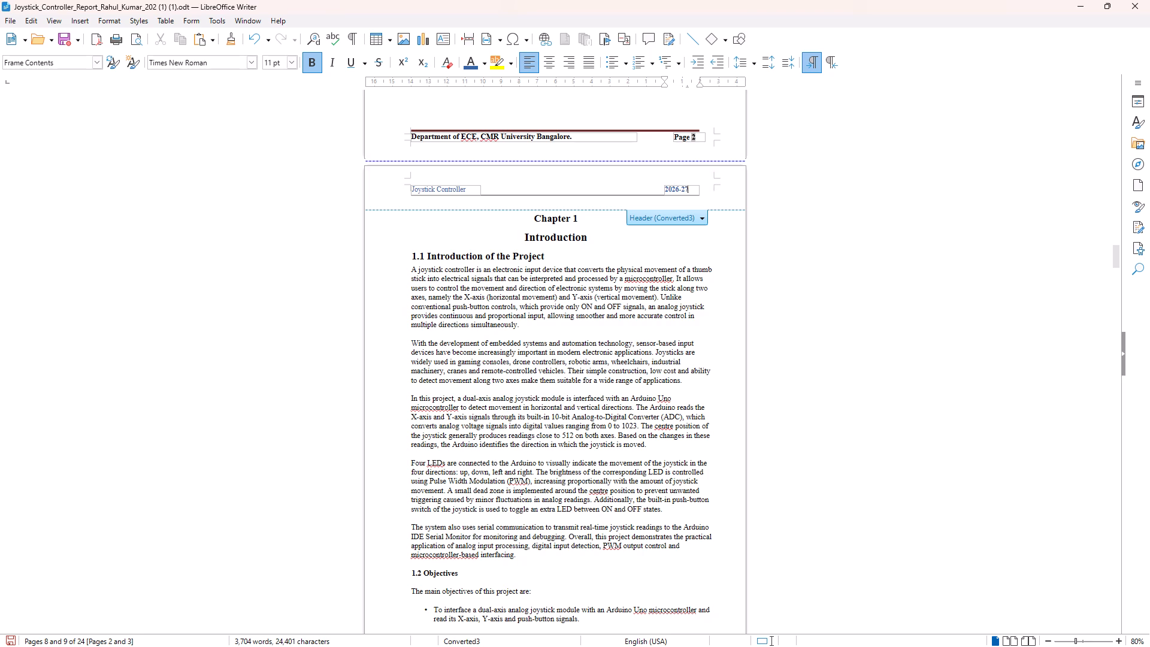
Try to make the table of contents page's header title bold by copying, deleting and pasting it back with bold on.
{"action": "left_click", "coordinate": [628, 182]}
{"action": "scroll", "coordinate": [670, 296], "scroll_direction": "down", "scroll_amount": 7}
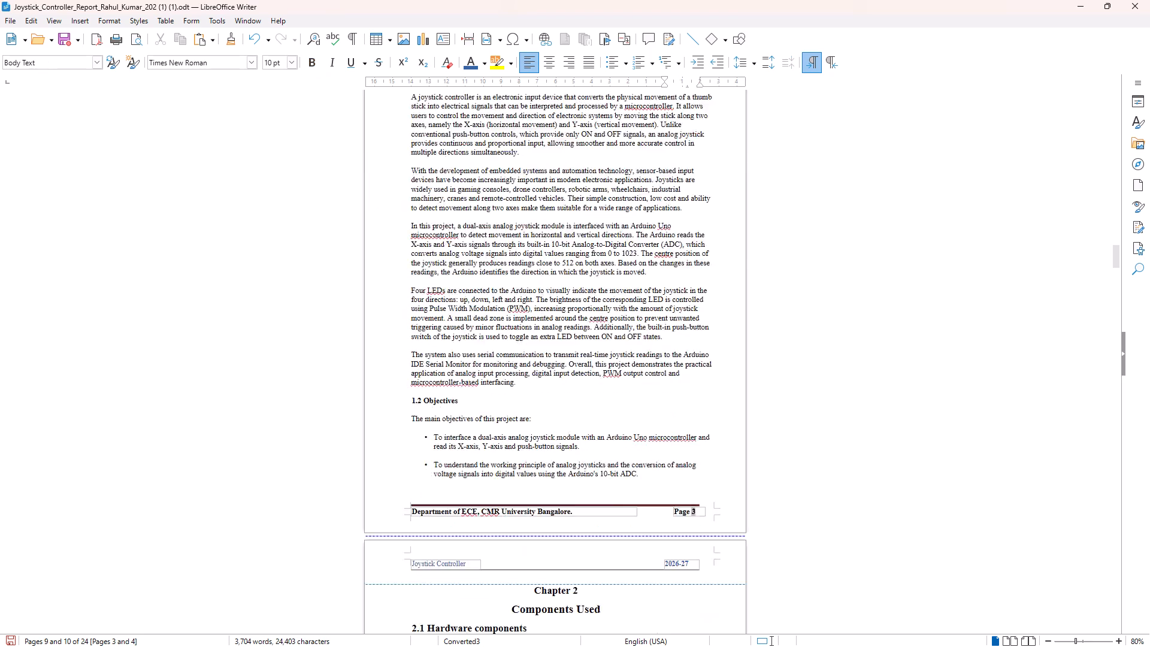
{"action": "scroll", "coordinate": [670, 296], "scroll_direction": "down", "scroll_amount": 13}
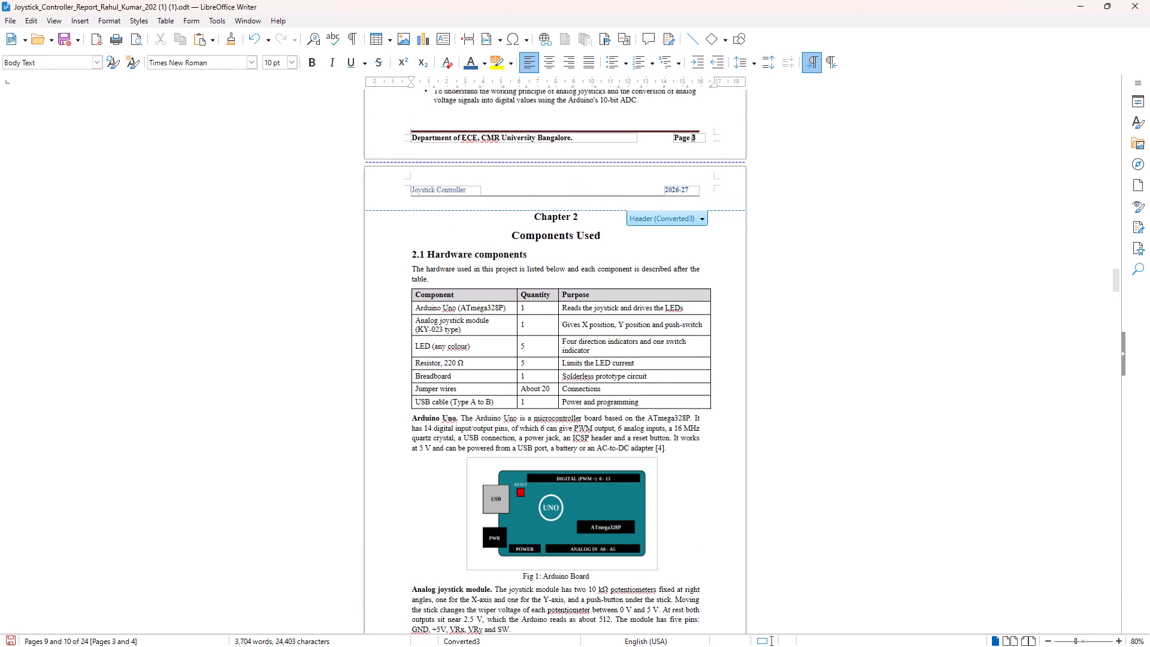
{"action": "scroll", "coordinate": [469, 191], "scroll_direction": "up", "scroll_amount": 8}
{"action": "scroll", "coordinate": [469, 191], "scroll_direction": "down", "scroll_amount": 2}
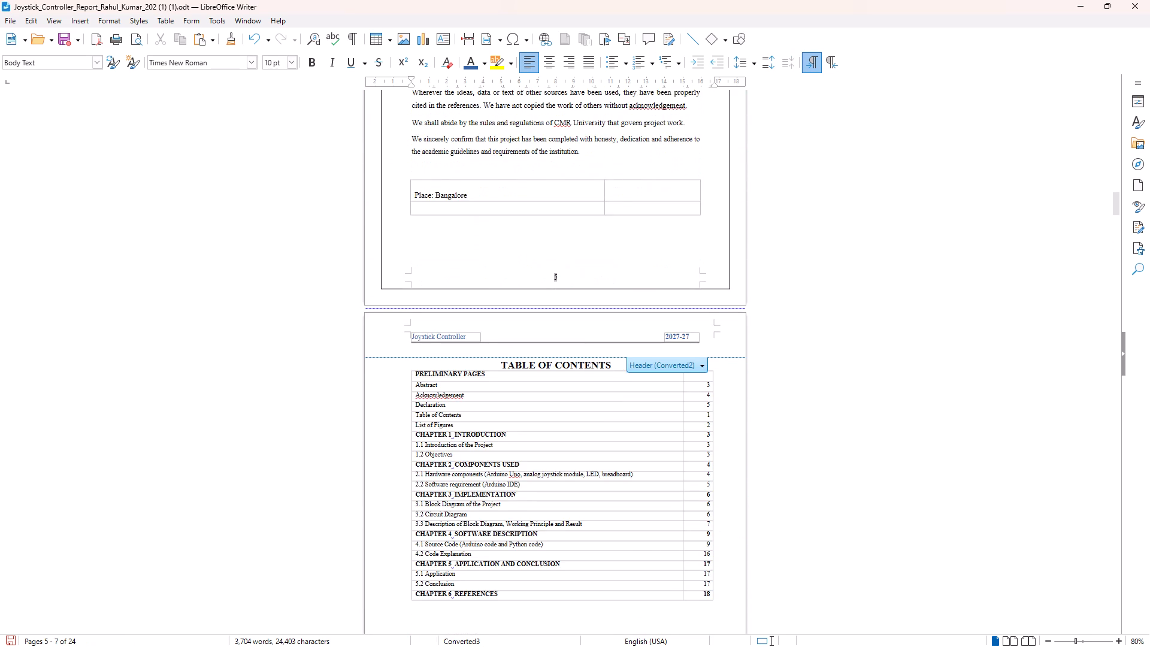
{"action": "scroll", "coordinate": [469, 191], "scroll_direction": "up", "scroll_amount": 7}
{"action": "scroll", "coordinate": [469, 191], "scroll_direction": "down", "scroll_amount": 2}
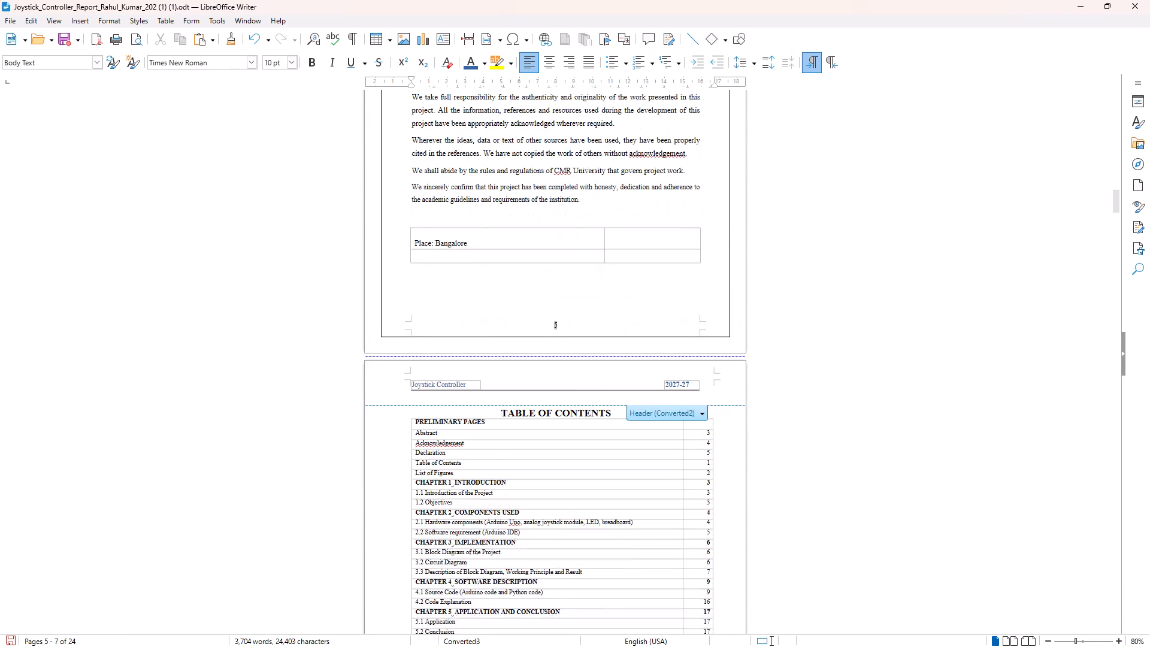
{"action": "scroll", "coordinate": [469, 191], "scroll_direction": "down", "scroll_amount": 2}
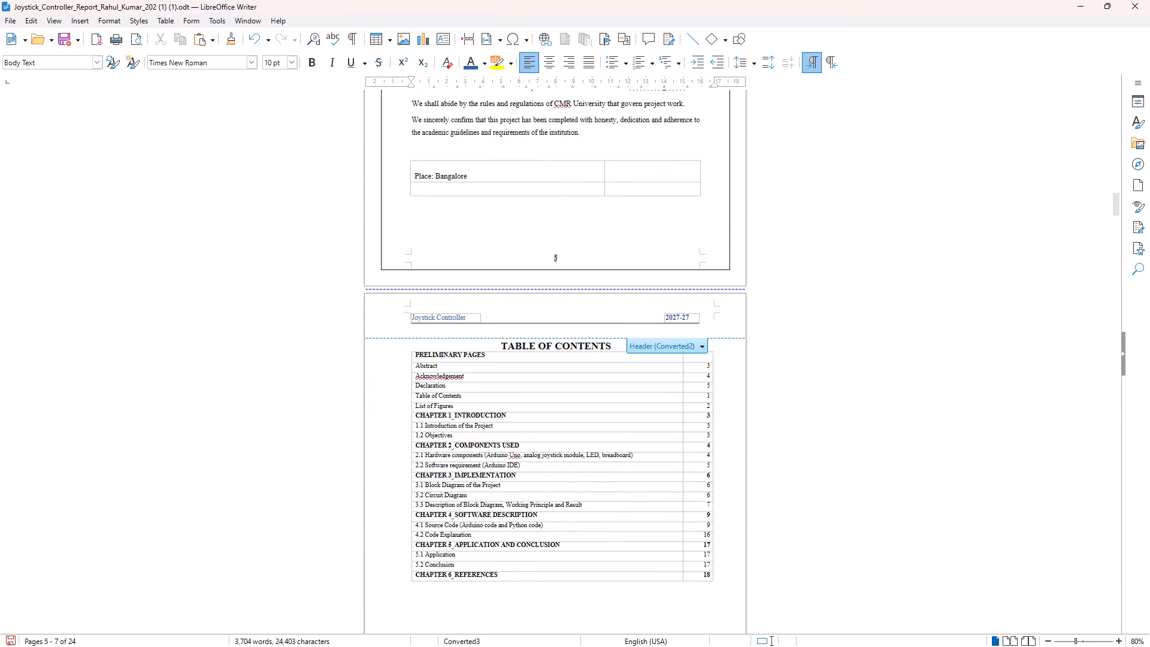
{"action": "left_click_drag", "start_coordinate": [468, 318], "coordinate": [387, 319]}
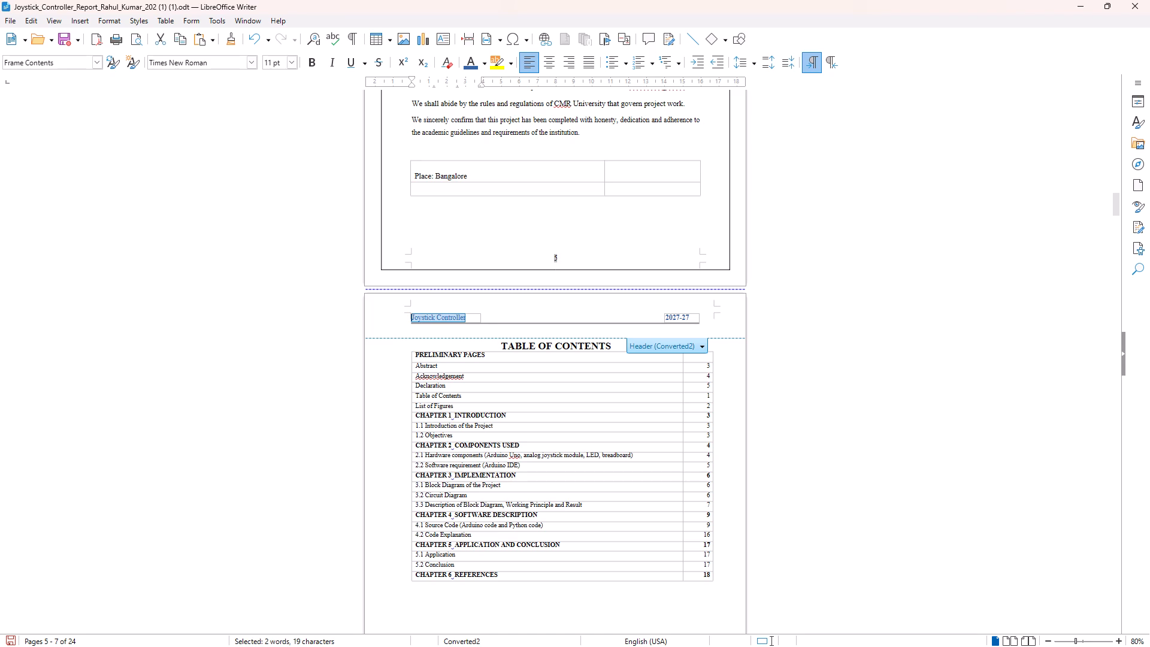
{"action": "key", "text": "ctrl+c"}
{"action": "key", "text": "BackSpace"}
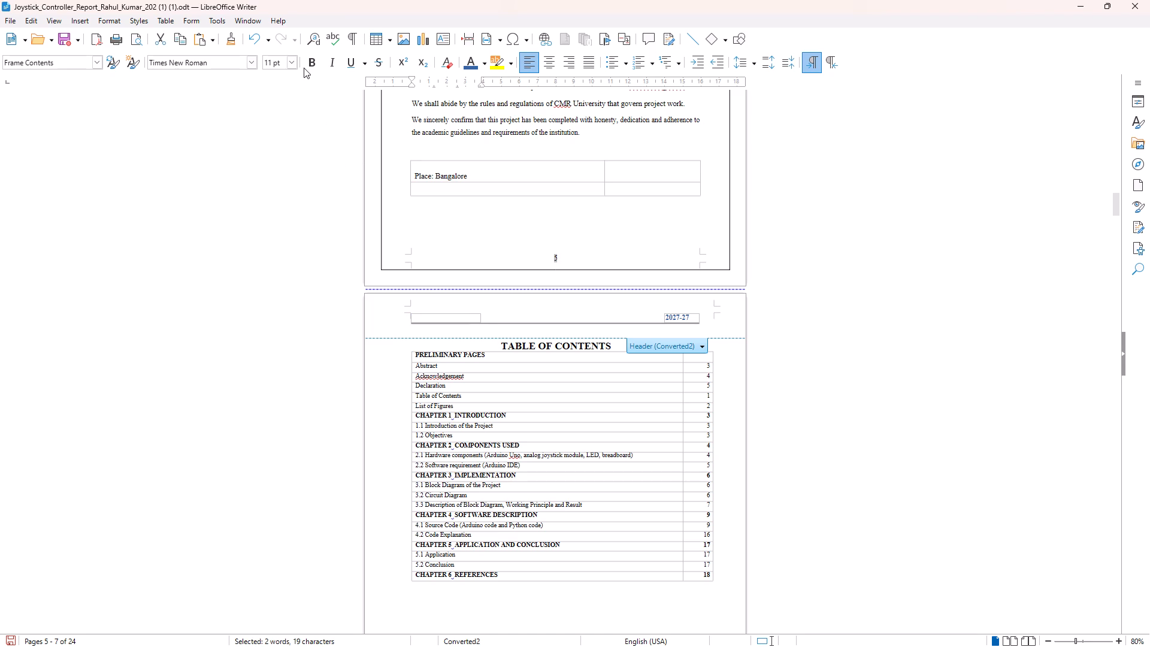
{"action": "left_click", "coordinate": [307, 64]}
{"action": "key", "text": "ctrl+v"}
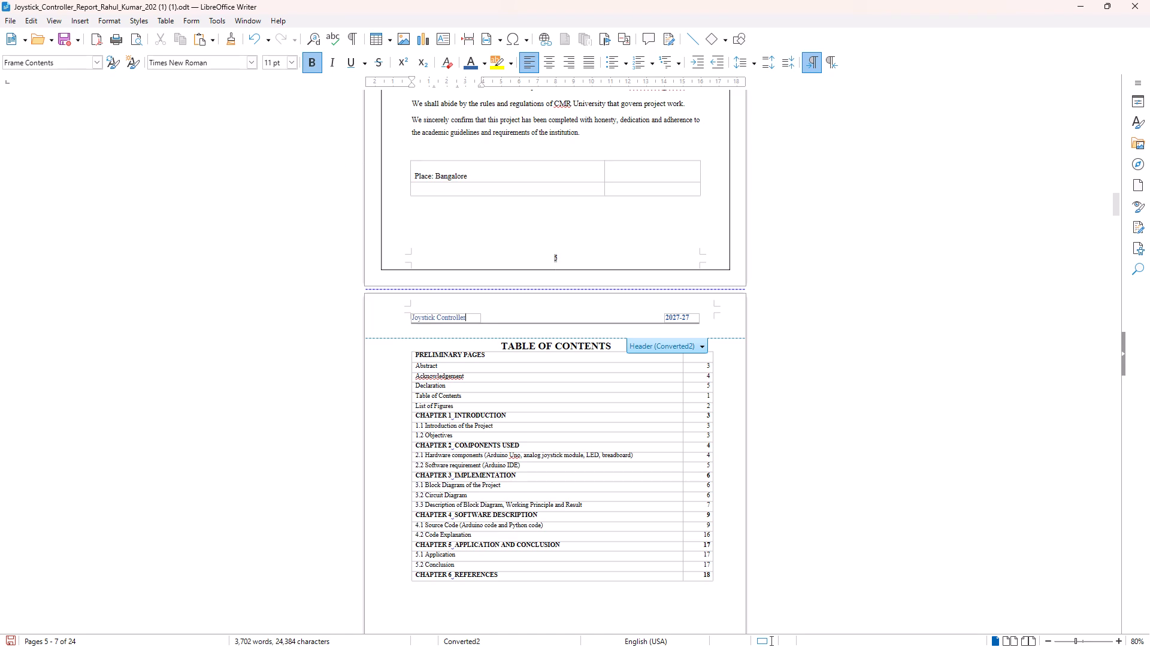
Replace the title in the table of contents page's header with a newly written "Joystick Controller" in bold.
{"action": "left_click_drag", "start_coordinate": [465, 318], "coordinate": [373, 307]}
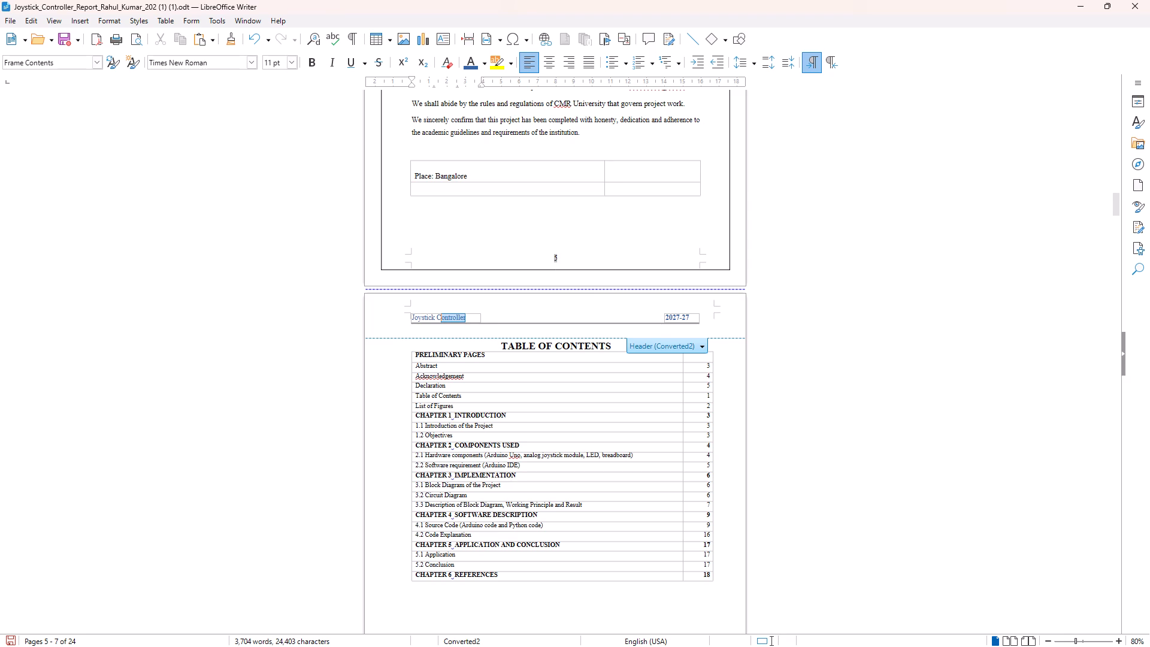
{"action": "left_click_drag", "start_coordinate": [467, 319], "coordinate": [401, 323]}
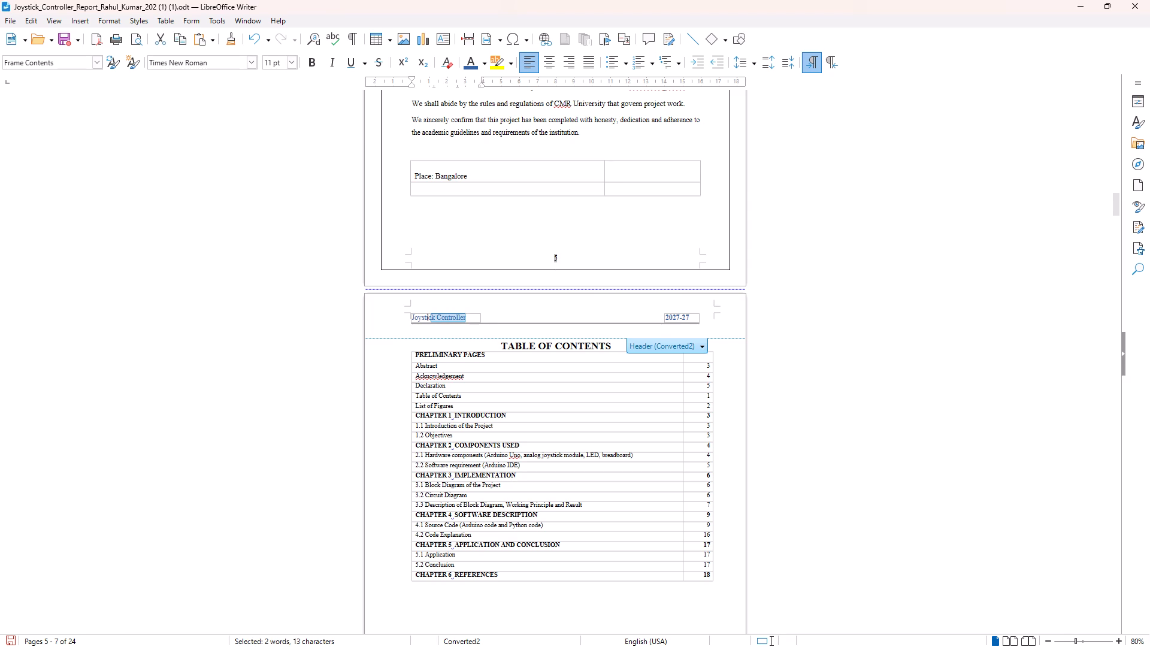
{"action": "left_click_drag", "start_coordinate": [401, 323], "coordinate": [410, 315]}
{"action": "key", "text": "BackSpace"}
{"action": "key", "text": "BackSpace"}
{"action": "key", "text": "BackSpace"}
{"action": "key", "text": "BackSpace"}
{"action": "key", "text": "BackSpace"}
{"action": "key", "text": "BackSpace"}
{"action": "key", "text": "BackSpace"}
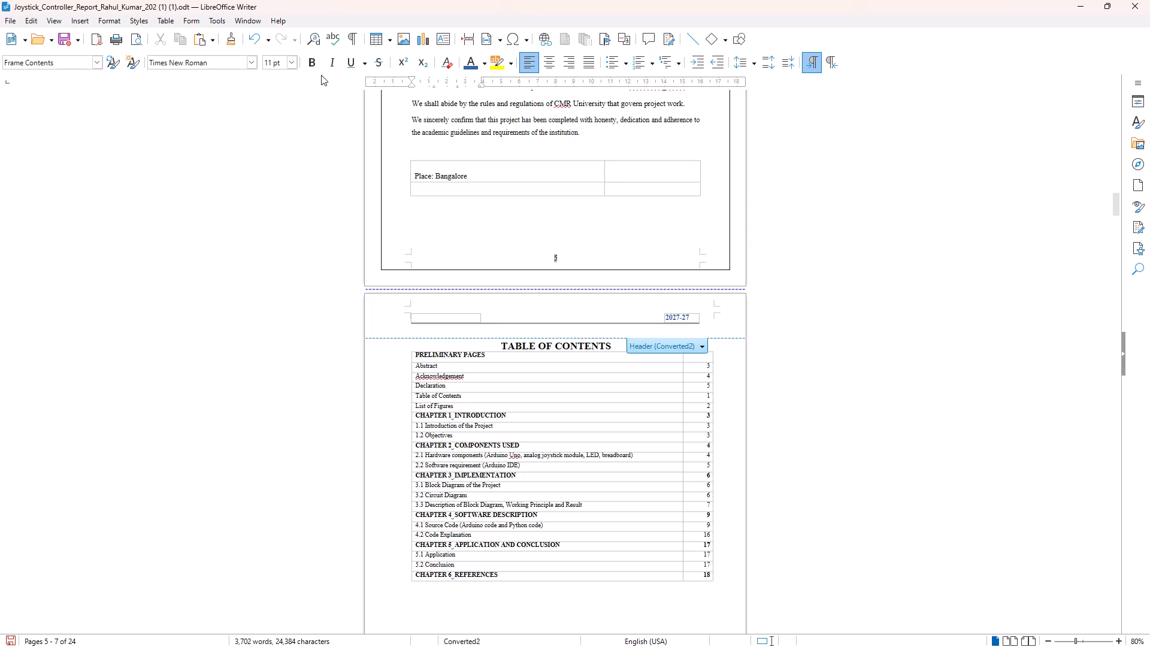
{"action": "left_click", "coordinate": [307, 56]}
{"action": "key", "text": "shift+j"}
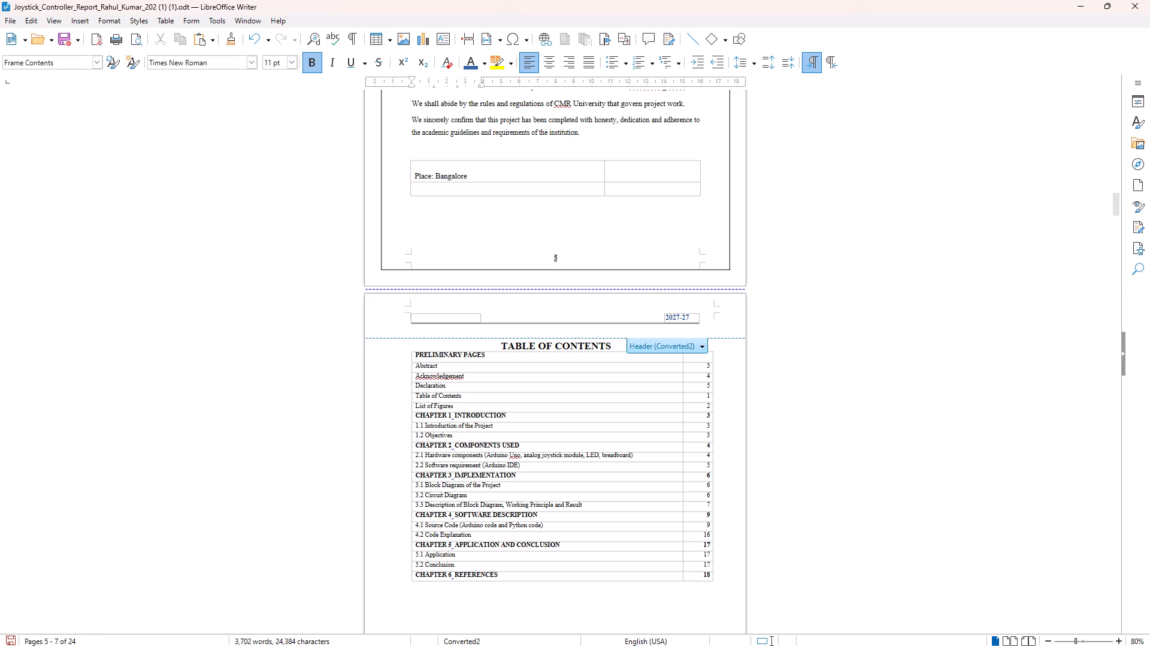
{"action": "type", "text": "oystick"}
{"action": "key", "text": "space"}
{"action": "type", "text": "Cont"}
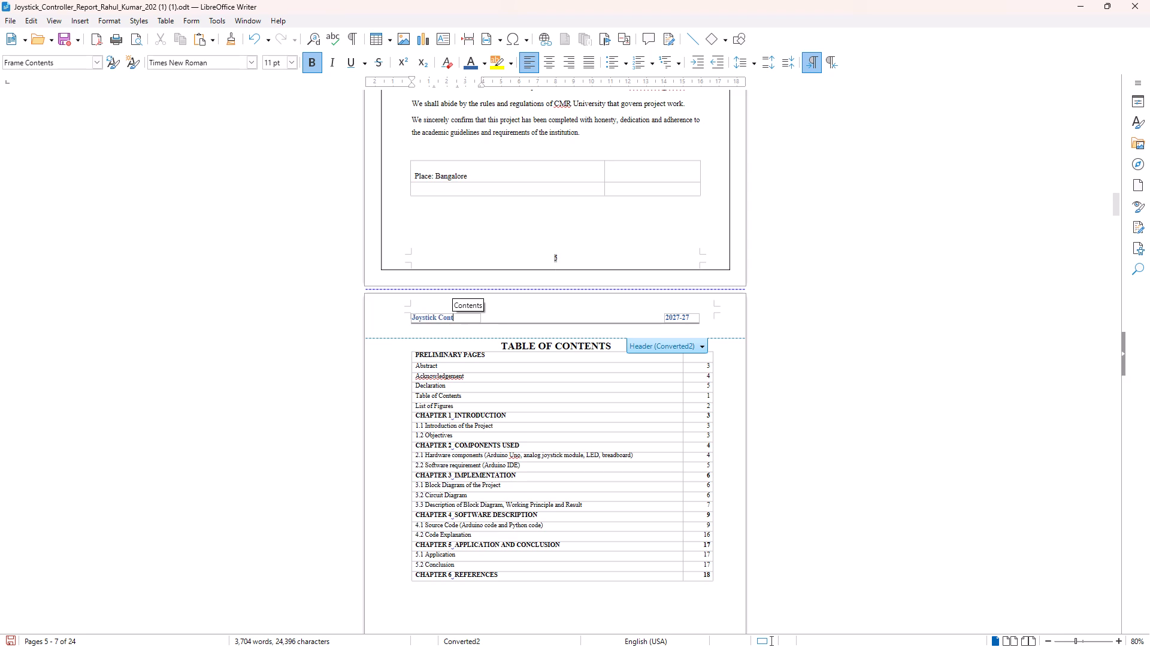
{"action": "type", "text": "roller"}
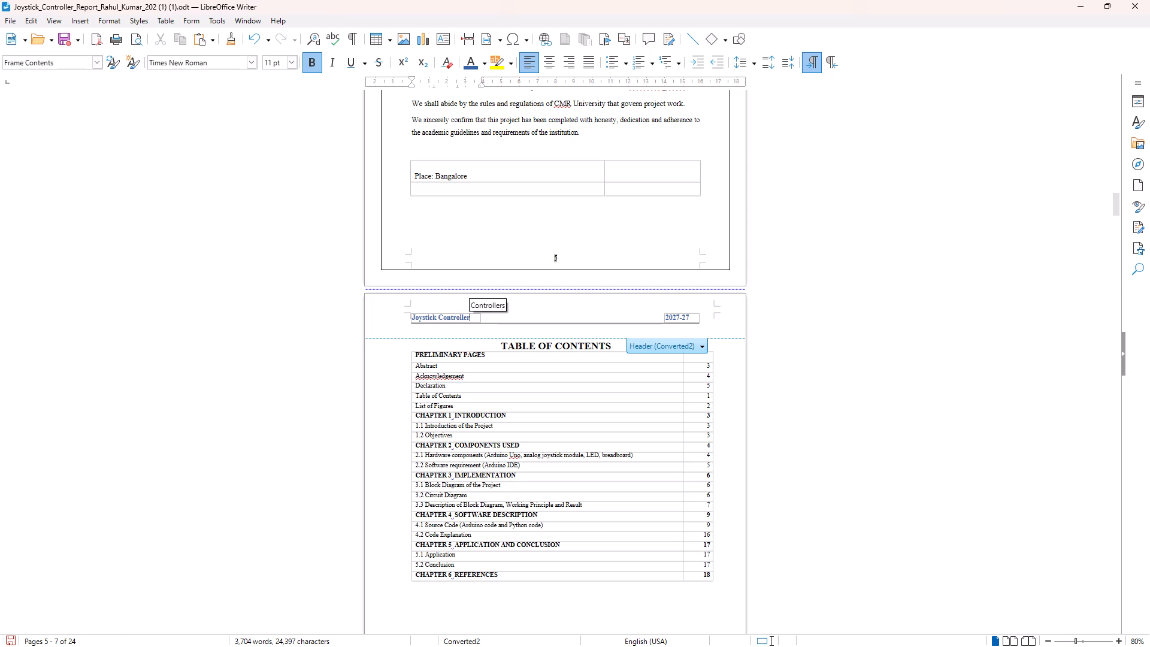
{"action": "left_click", "coordinate": [598, 315]}
Replace the title in the Chapter 1 page's header with a newly written "Joystick Controller" in bold.
{"action": "scroll", "coordinate": [598, 315], "scroll_direction": "down", "scroll_amount": 4}
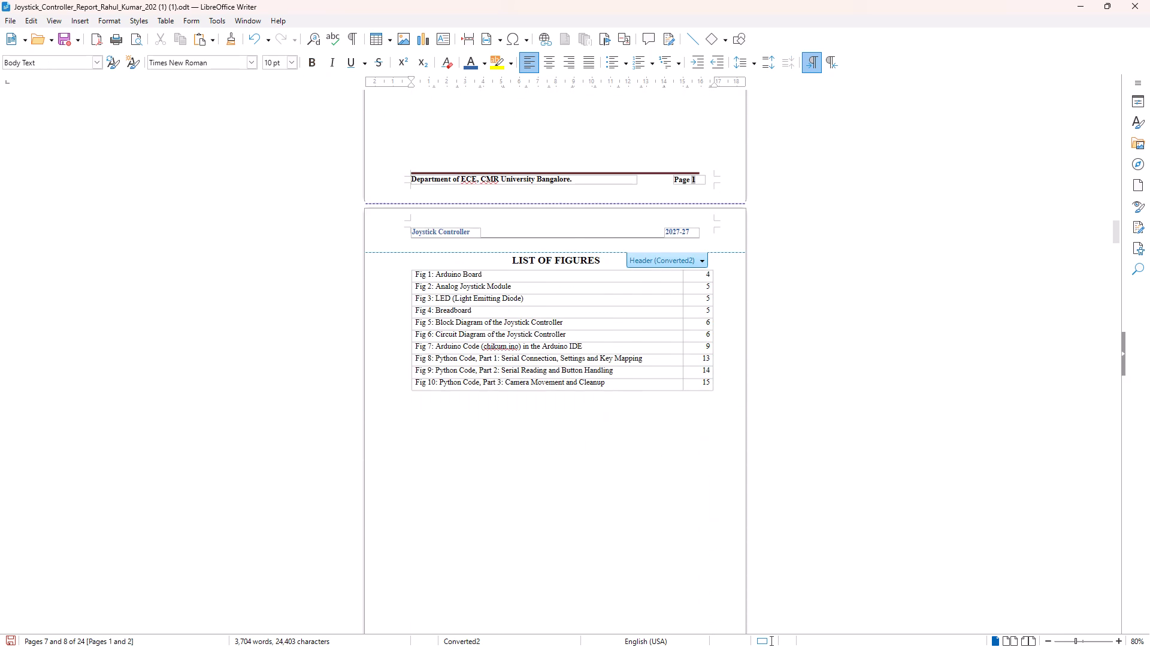
{"action": "scroll", "coordinate": [598, 315], "scroll_direction": "down", "scroll_amount": 5}
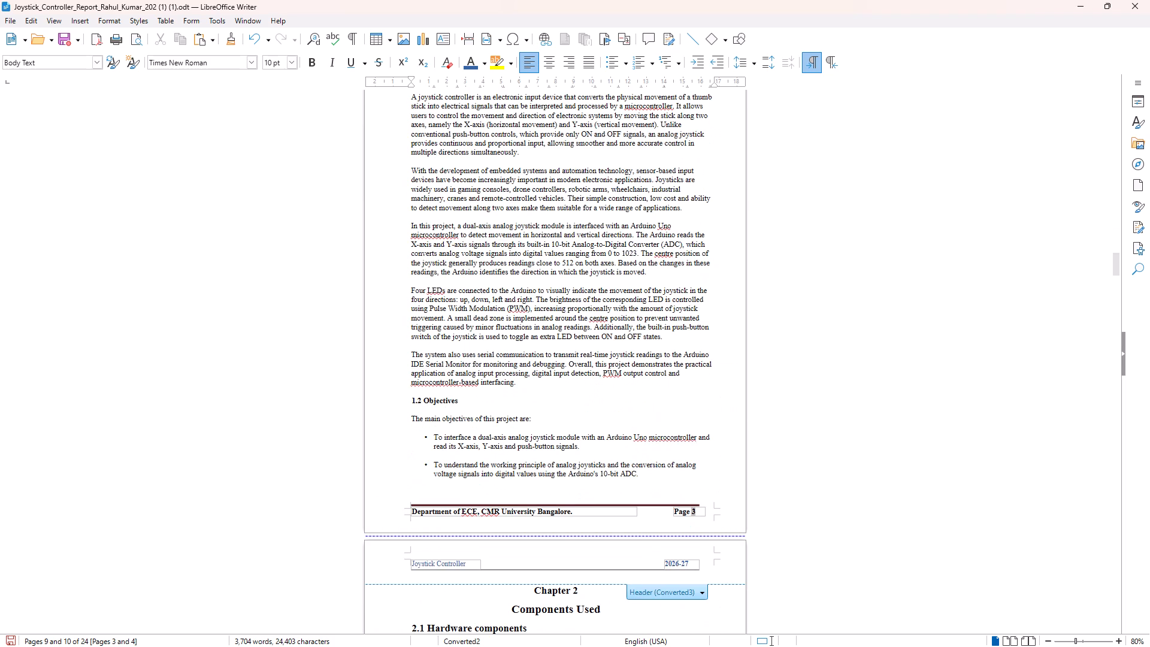
{"action": "scroll", "coordinate": [555, 247], "scroll_direction": "up", "scroll_amount": 2}
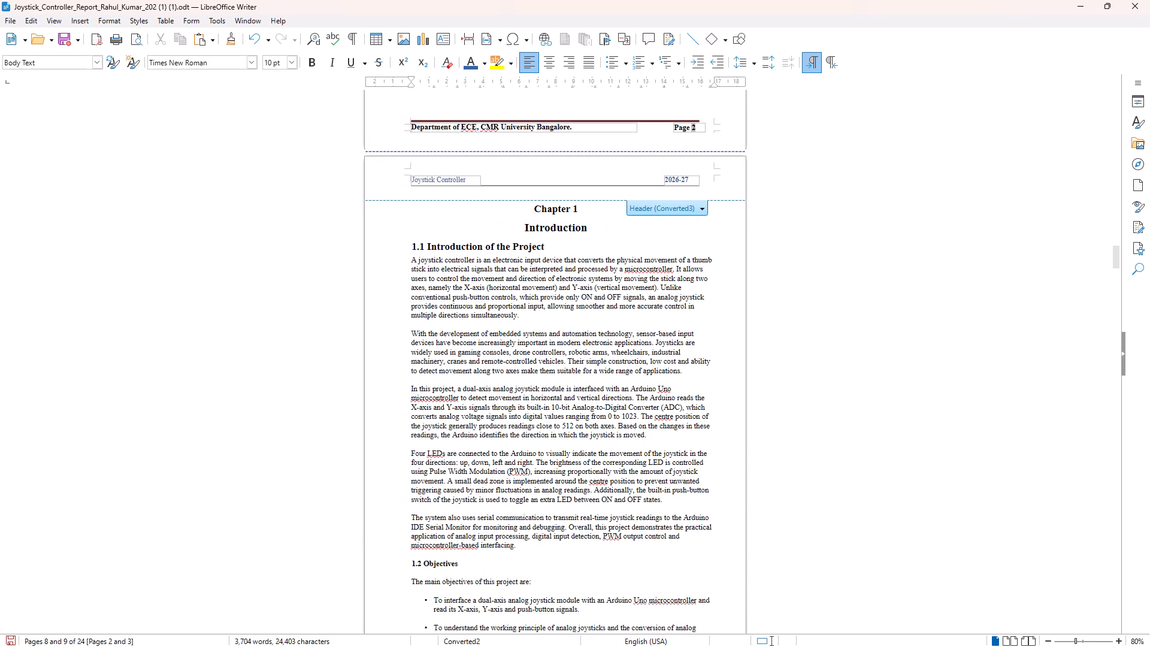
{"action": "left_click_drag", "start_coordinate": [467, 185], "coordinate": [391, 189]}
{"action": "key", "text": "BackSpace"}
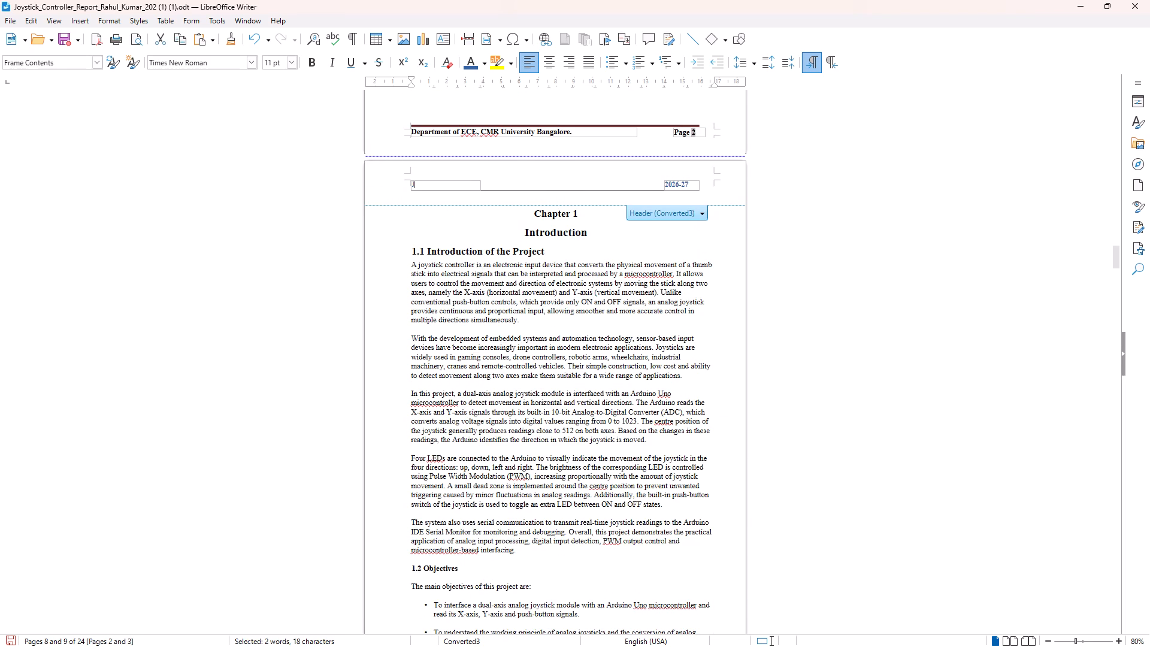
{"action": "key", "text": "BackSpace"}
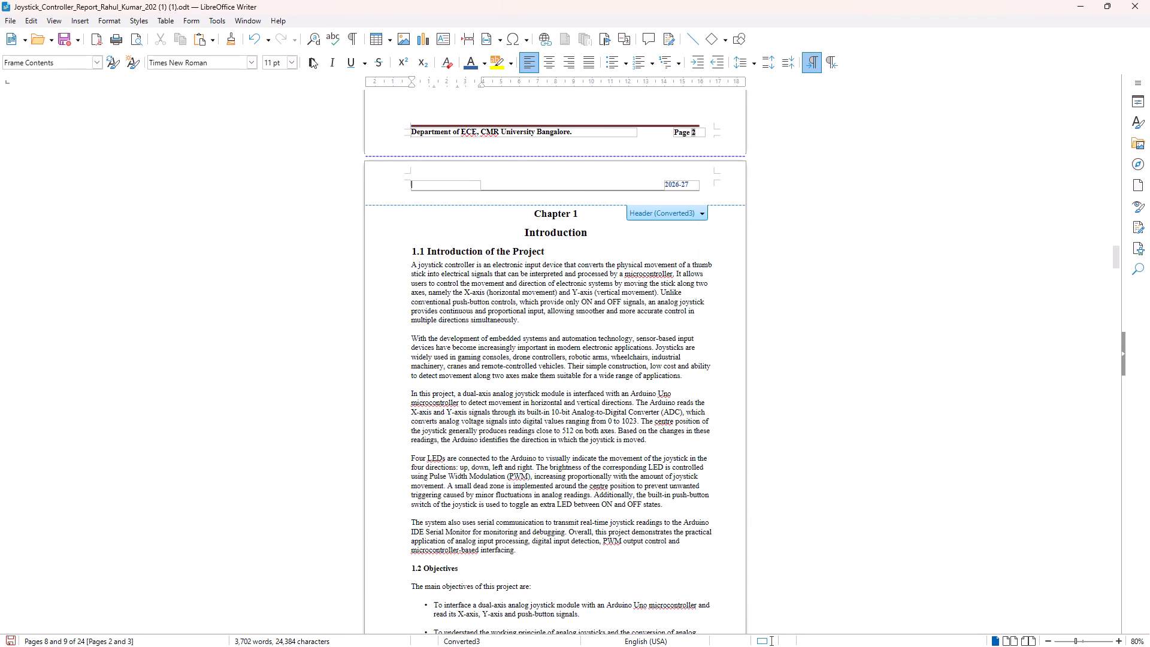
{"action": "left_click", "coordinate": [311, 58]}
{"action": "type", "text": "Joystick"}
{"action": "key", "text": "space"}
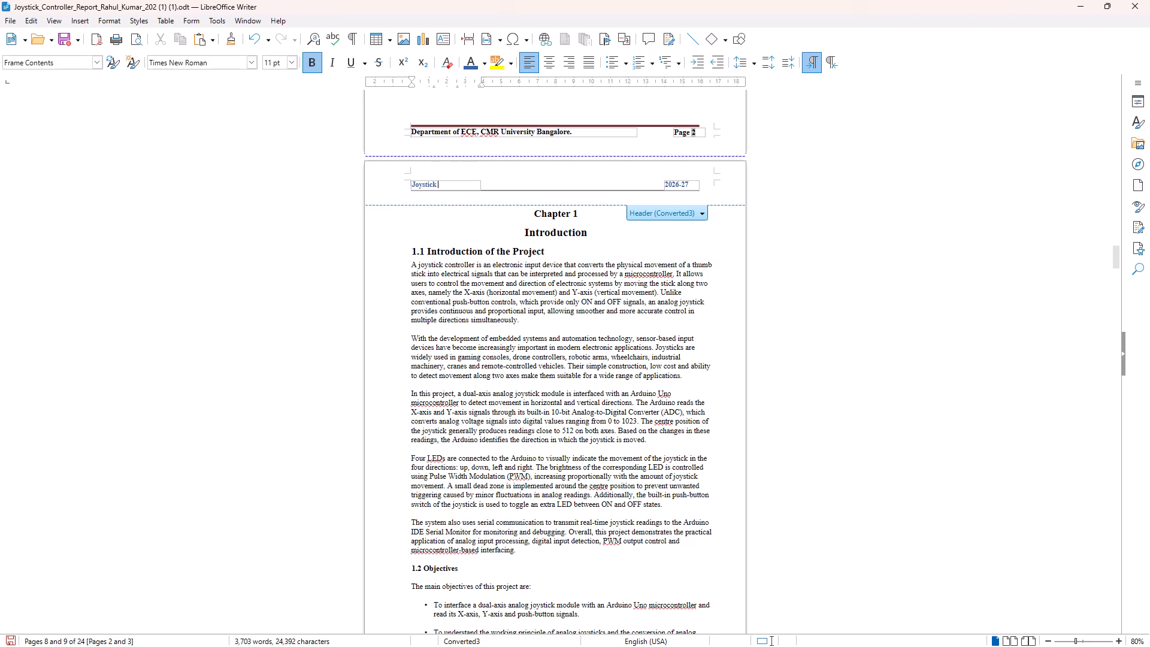
{"action": "type", "text": "C"}
{"action": "type", "text": "ontroller"}
{"action": "left_click", "coordinate": [405, 214]}
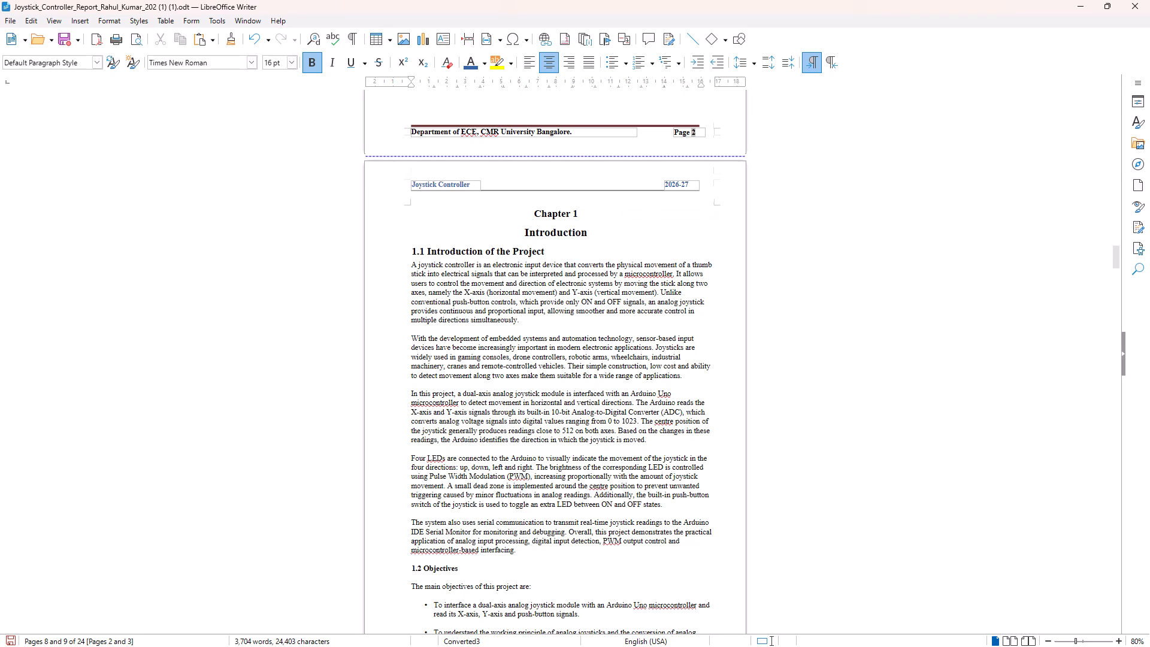
Review the headers and footers from Chapter 1 through the Chapter 6 references and back to the table of contents.
{"action": "scroll", "coordinate": [405, 214], "scroll_direction": "down", "scroll_amount": 11}
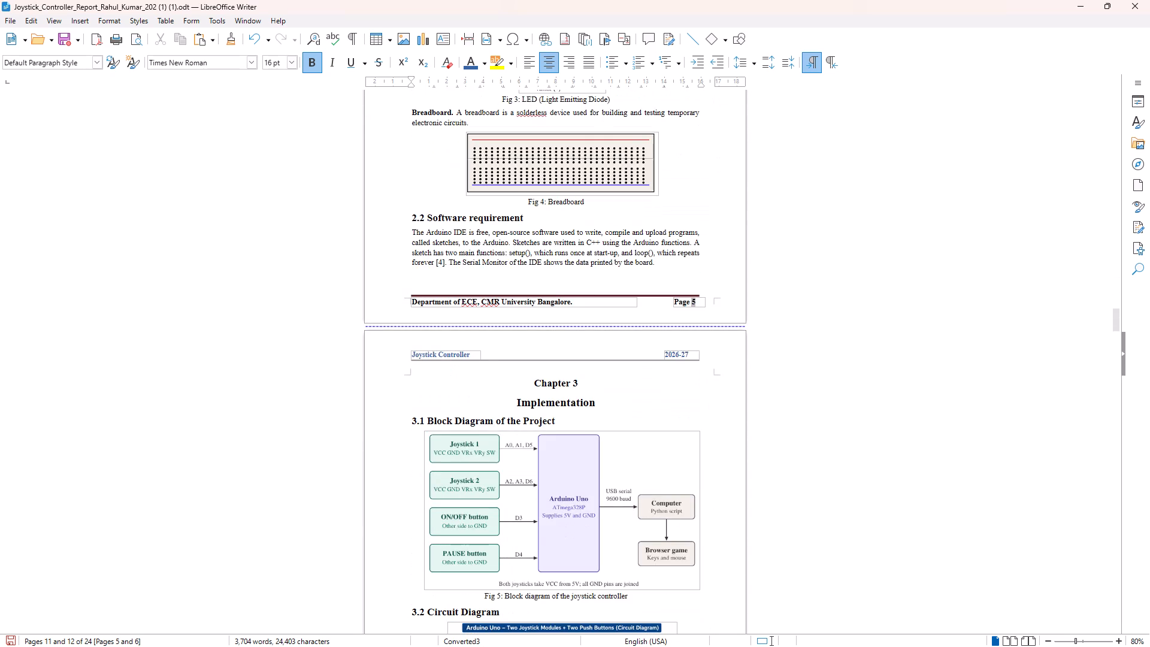
{"action": "scroll", "coordinate": [405, 214], "scroll_direction": "down", "scroll_amount": 9}
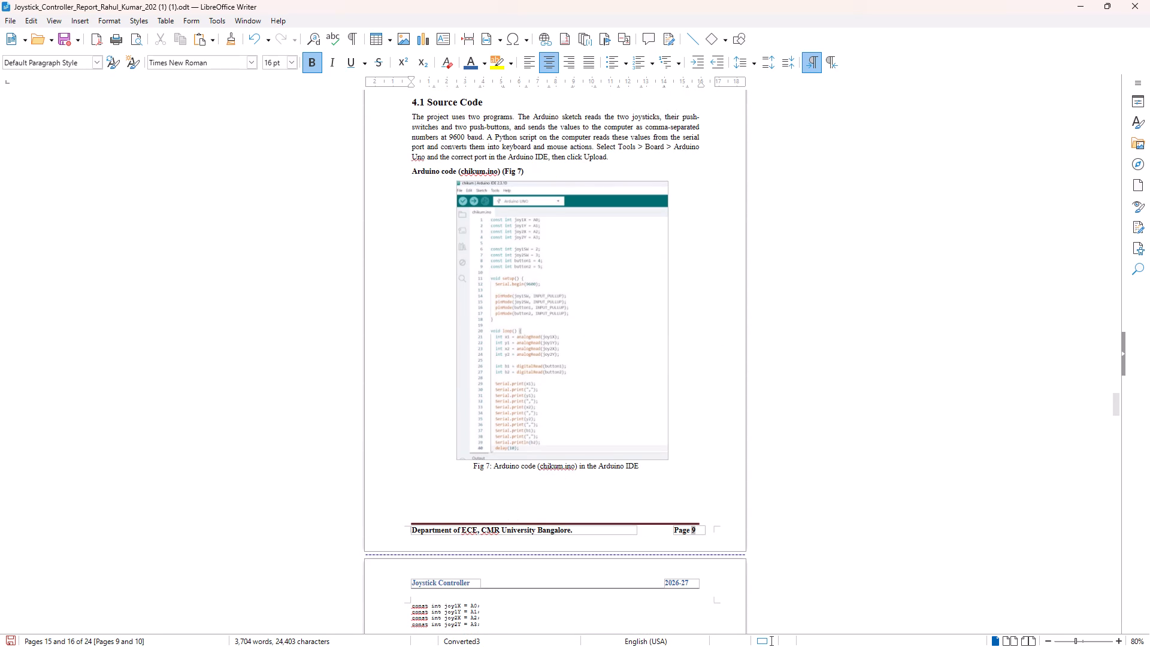
{"action": "scroll", "coordinate": [405, 214], "scroll_direction": "down", "scroll_amount": 14}
{"action": "scroll", "coordinate": [405, 214], "scroll_direction": "down", "scroll_amount": 13}
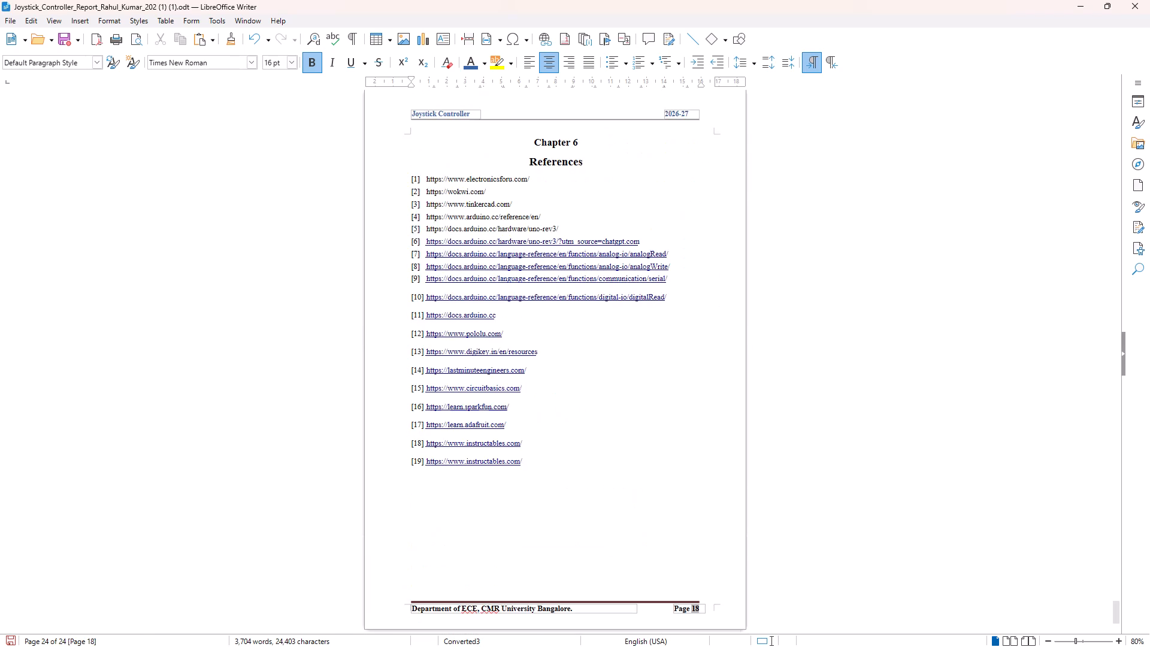
{"action": "scroll", "coordinate": [405, 214], "scroll_direction": "up", "scroll_amount": 2}
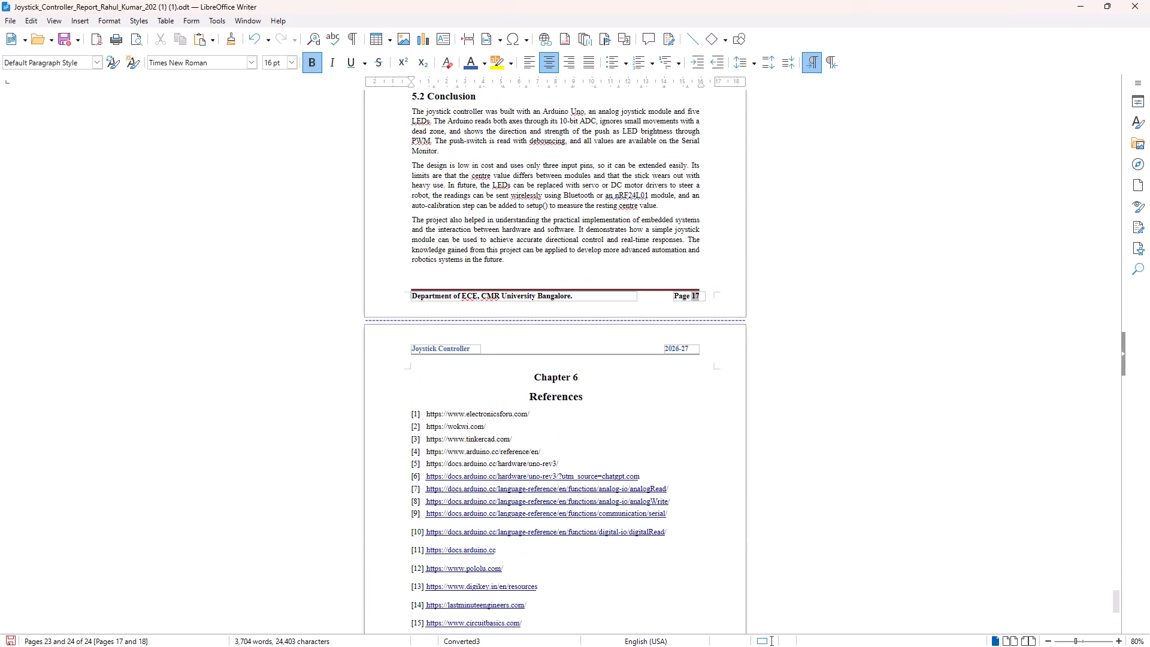
{"action": "scroll", "coordinate": [673, 348], "scroll_direction": "down", "scroll_amount": 6}
{"action": "scroll", "coordinate": [673, 348], "scroll_direction": "up", "scroll_amount": 7}
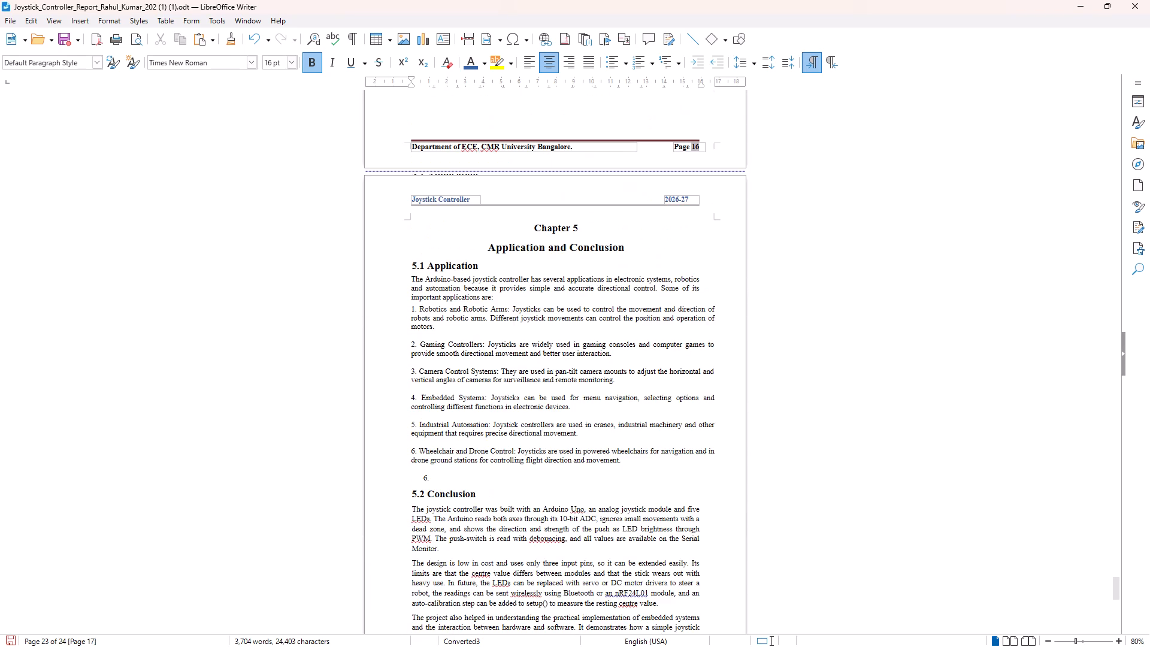
{"action": "scroll", "coordinate": [673, 348], "scroll_direction": "up", "scroll_amount": 13}
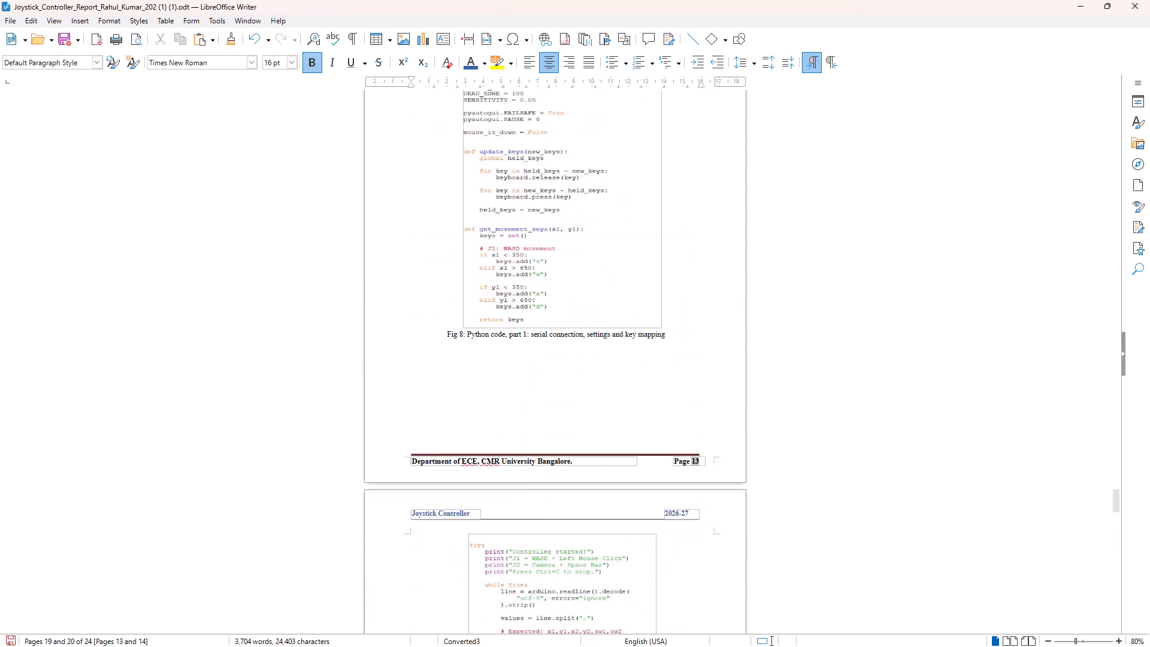
{"action": "scroll", "coordinate": [673, 348], "scroll_direction": "up", "scroll_amount": 9}
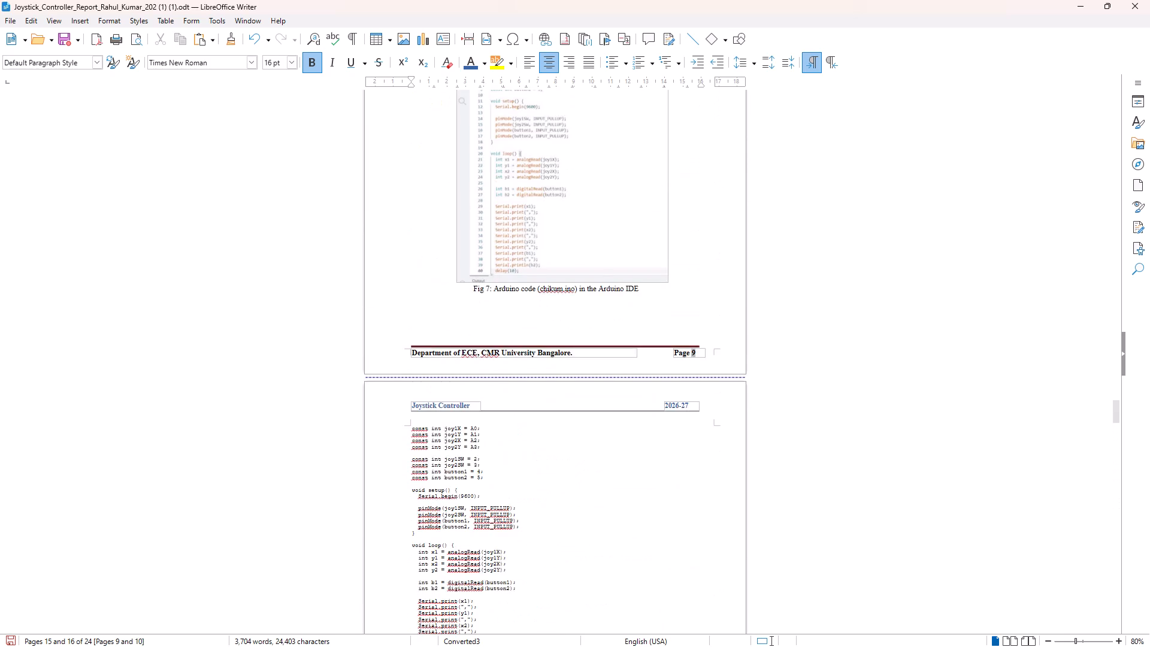
{"action": "scroll", "coordinate": [673, 348], "scroll_direction": "up", "scroll_amount": 12}
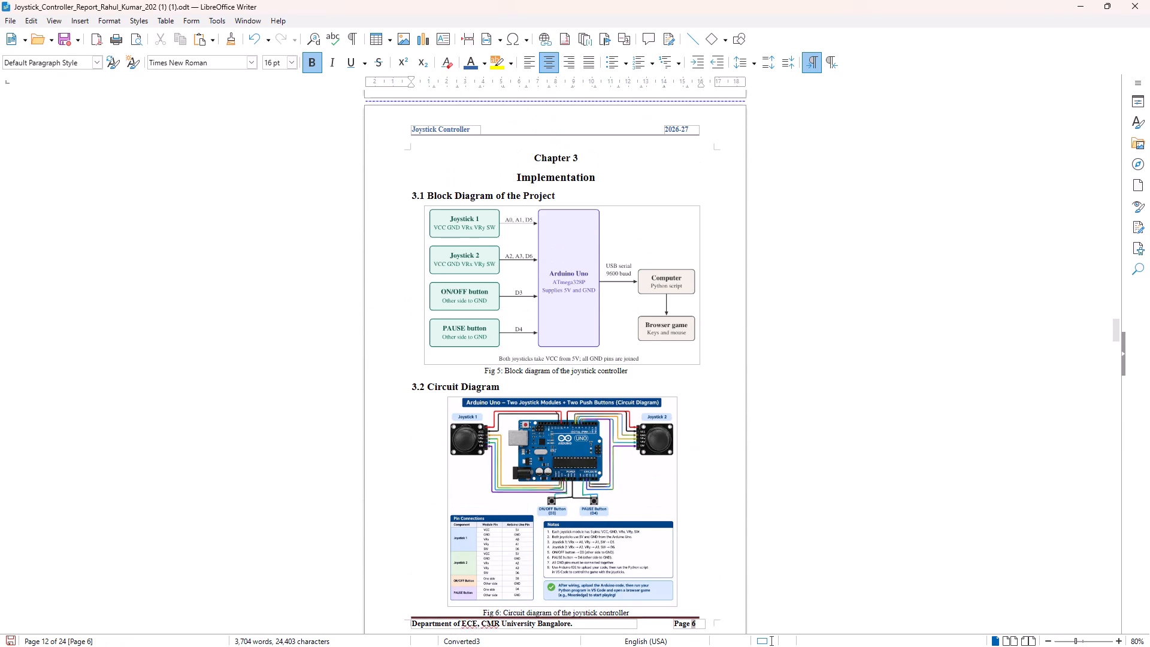
{"action": "scroll", "coordinate": [673, 348], "scroll_direction": "up", "scroll_amount": 11}
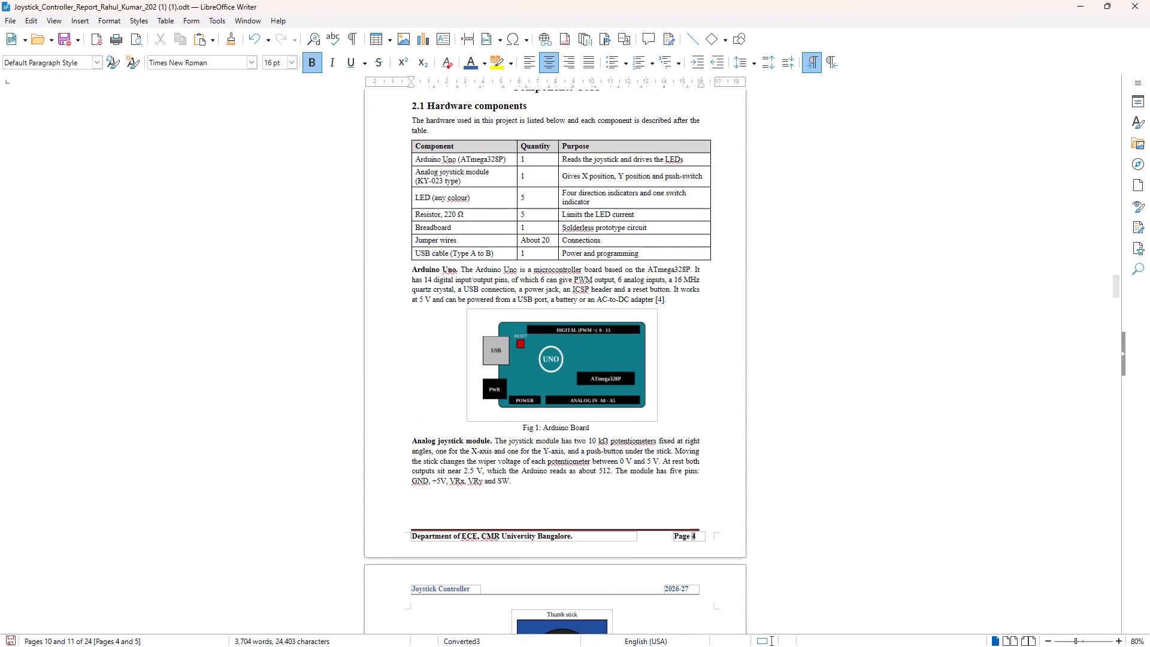
{"action": "scroll", "coordinate": [673, 348], "scroll_direction": "up", "scroll_amount": 9}
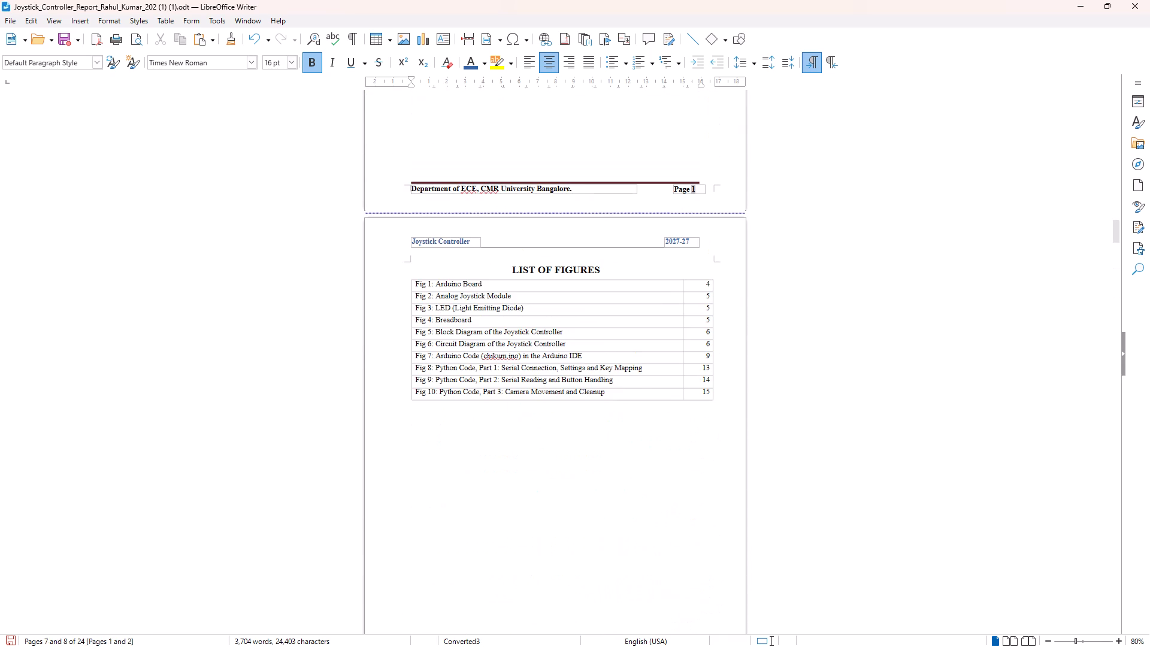
{"action": "scroll", "coordinate": [673, 348], "scroll_direction": "up", "scroll_amount": 4}
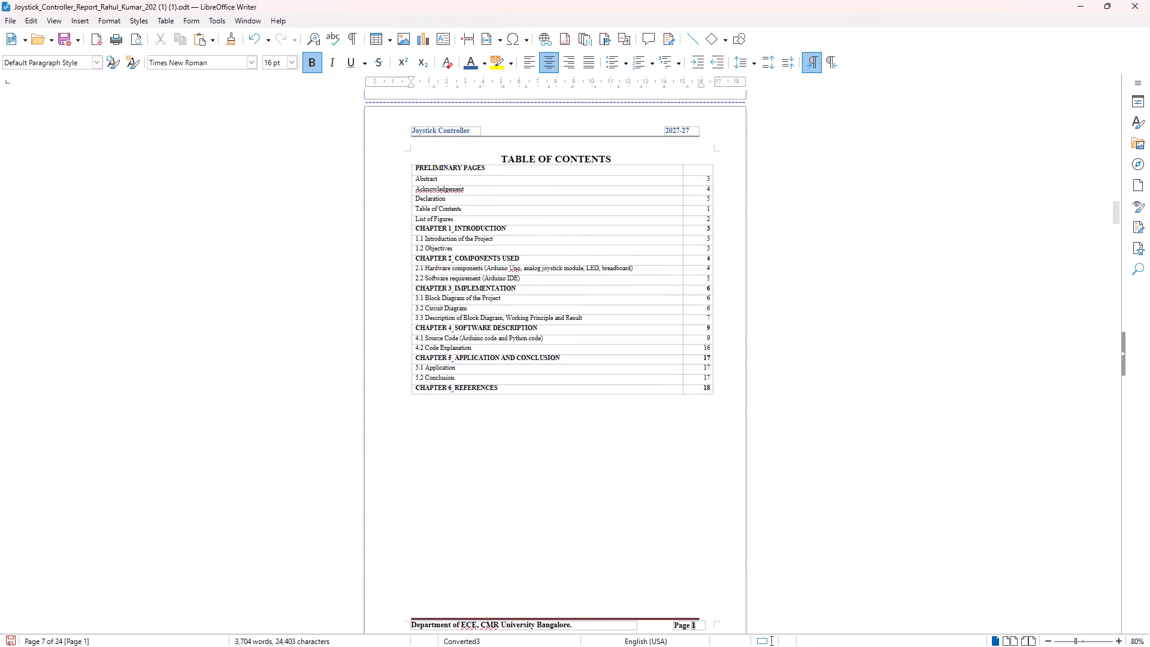
Check the footer page numbers on the front-matter pages from the table of contents back to the cover page.
{"action": "scroll", "coordinate": [673, 348], "scroll_direction": "down", "scroll_amount": 1}
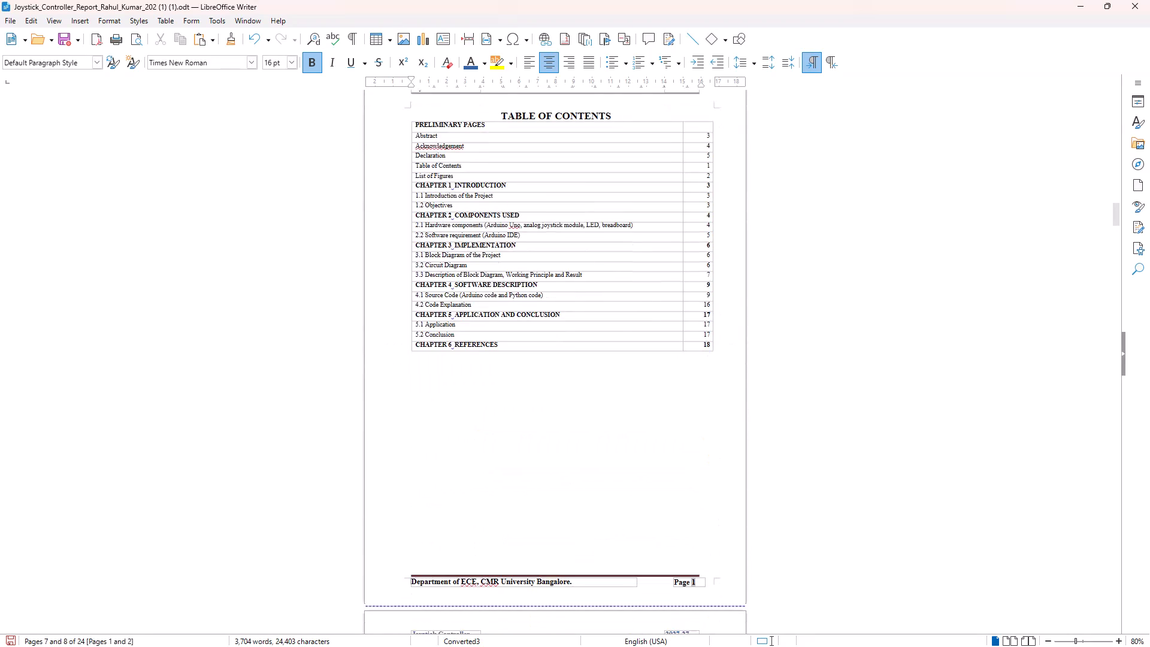
{"action": "scroll", "coordinate": [673, 348], "scroll_direction": "down", "scroll_amount": 1}
{"action": "scroll", "coordinate": [673, 348], "scroll_direction": "up", "scroll_amount": 4}
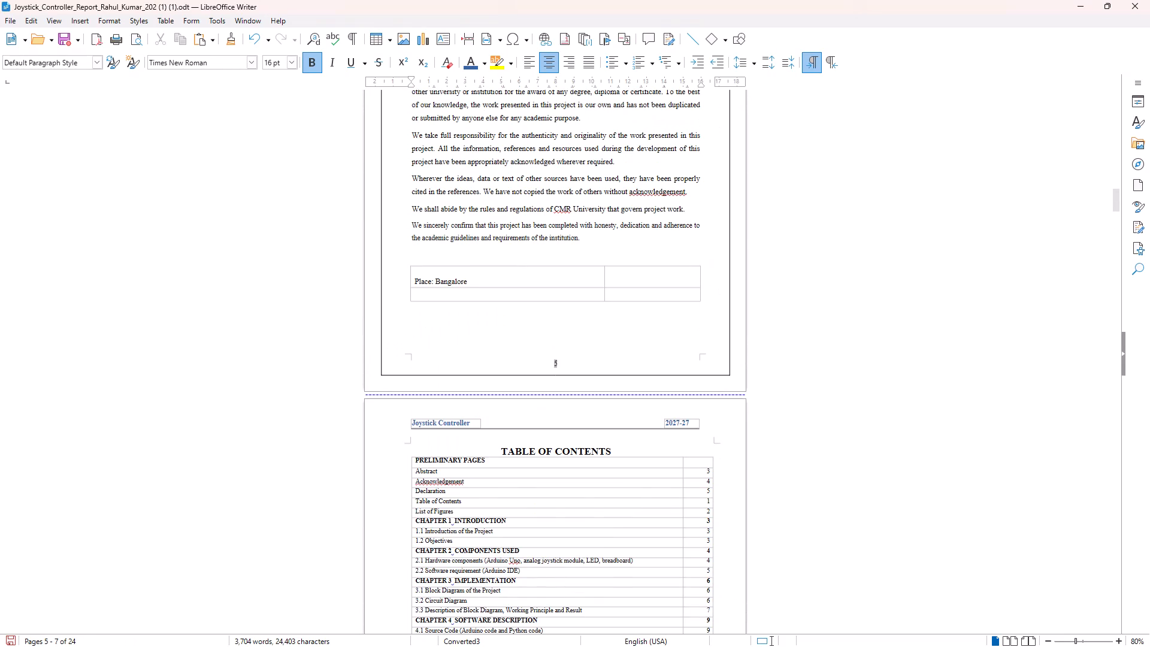
{"action": "scroll", "coordinate": [673, 348], "scroll_direction": "up", "scroll_amount": 5}
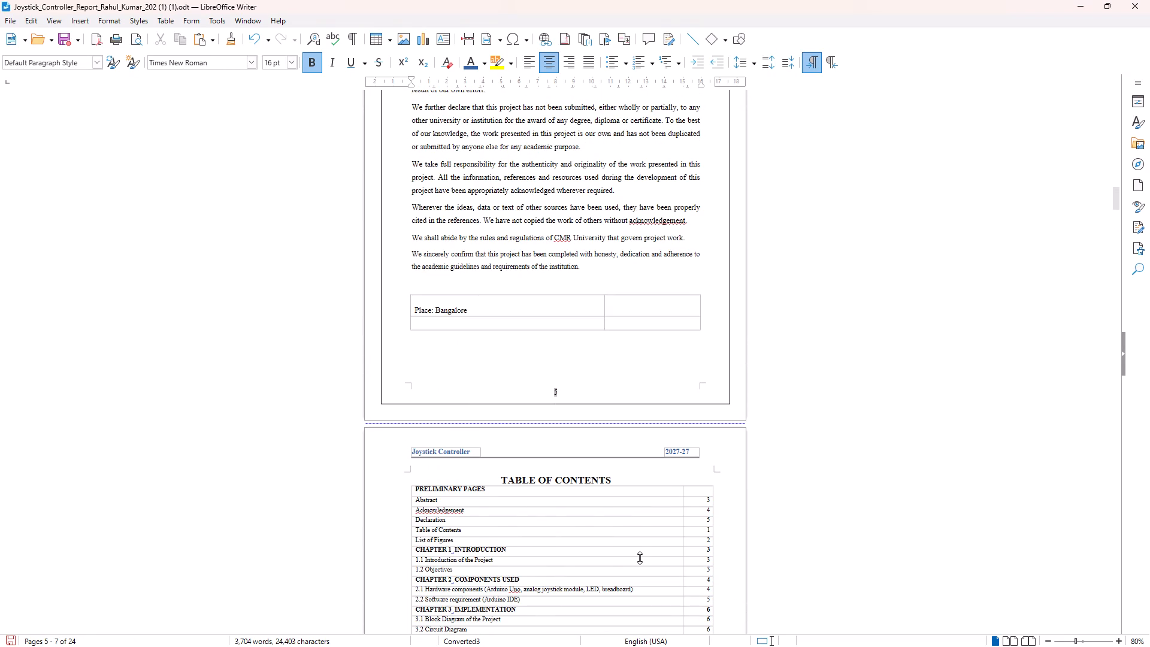
{"action": "scroll", "coordinate": [641, 405], "scroll_direction": "up", "scroll_amount": 6}
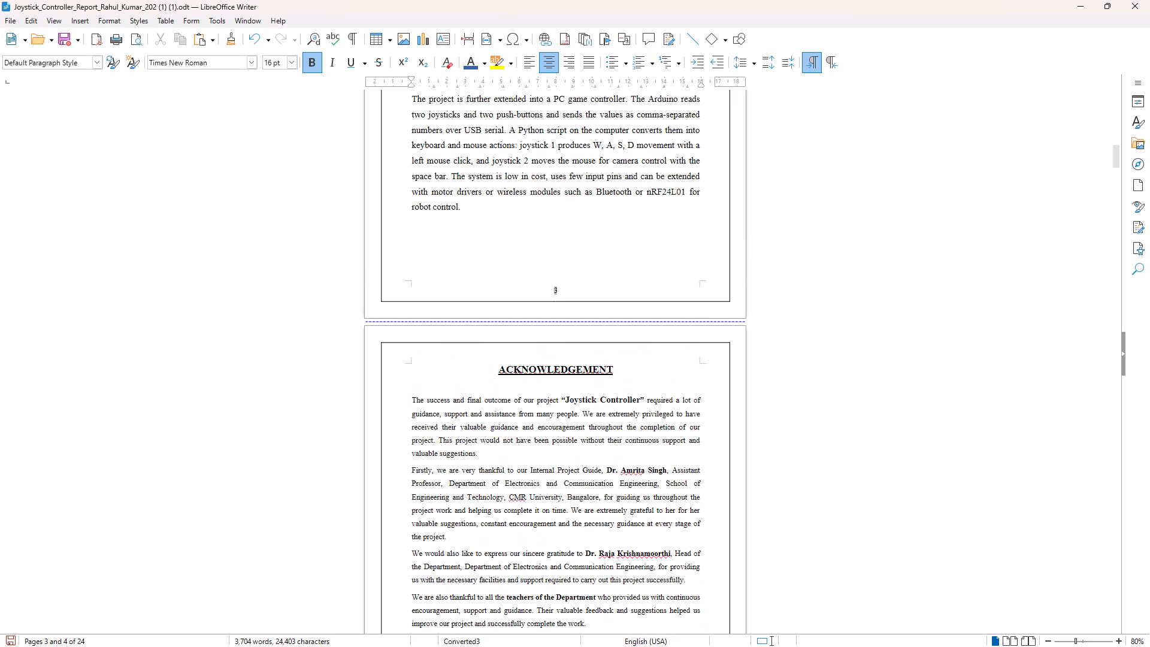
{"action": "scroll", "coordinate": [641, 405], "scroll_direction": "up", "scroll_amount": 7}
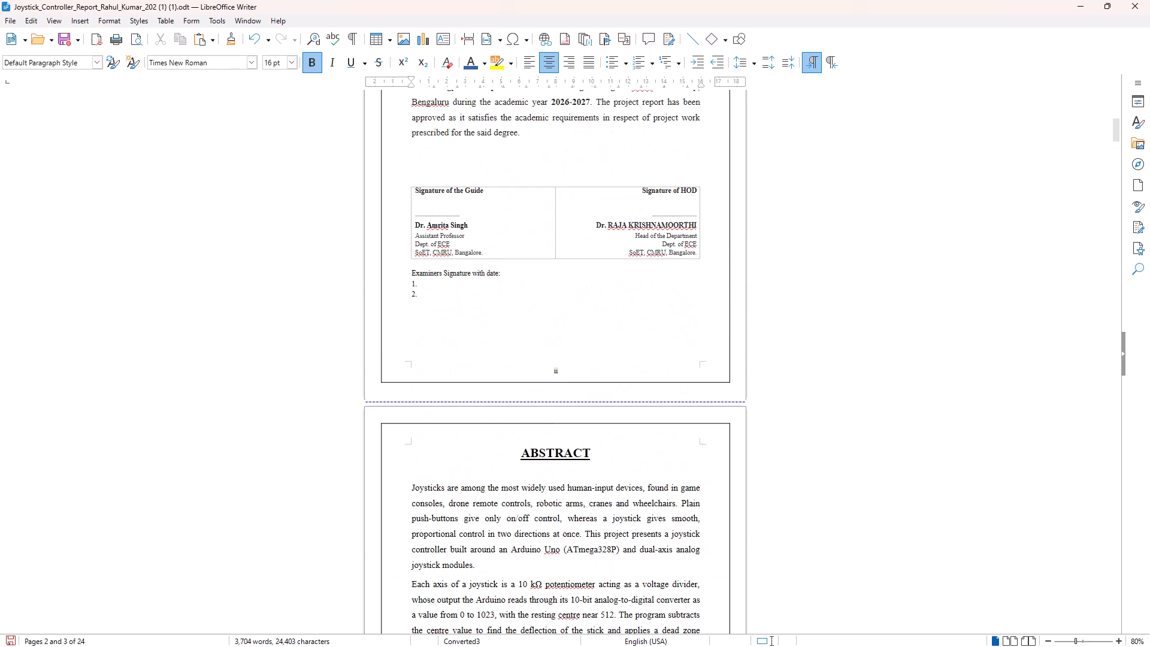
{"action": "scroll", "coordinate": [641, 405], "scroll_direction": "up", "scroll_amount": 4}
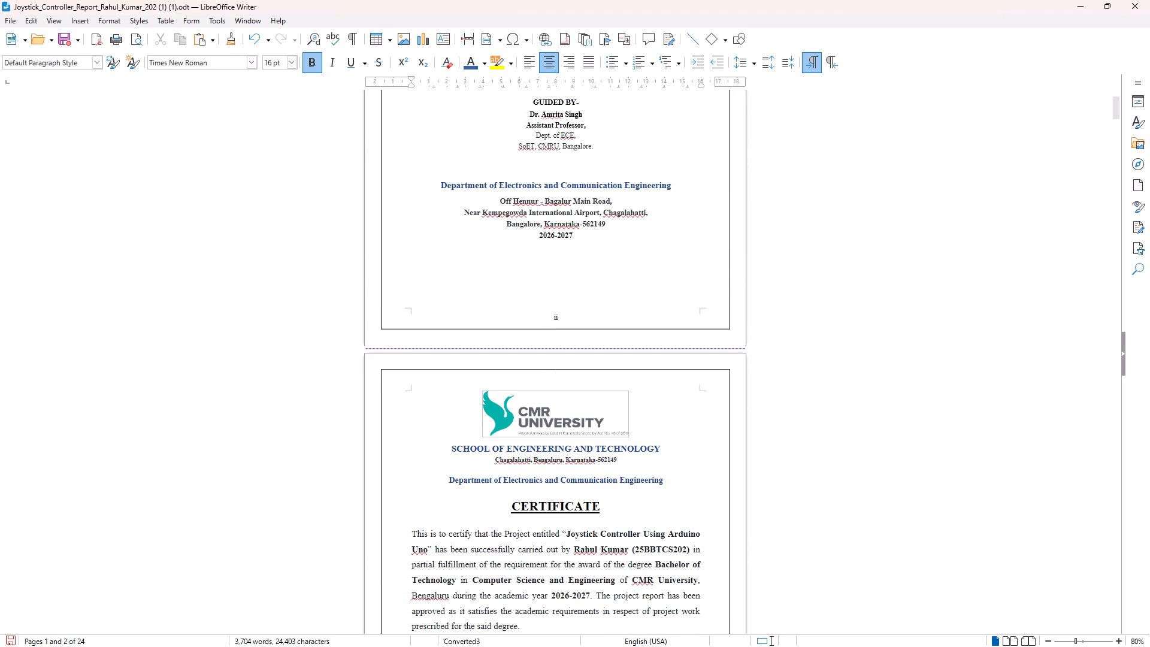
Open the options of the cover page's Default Page Style footer.
{"action": "left_click", "coordinate": [576, 318]}
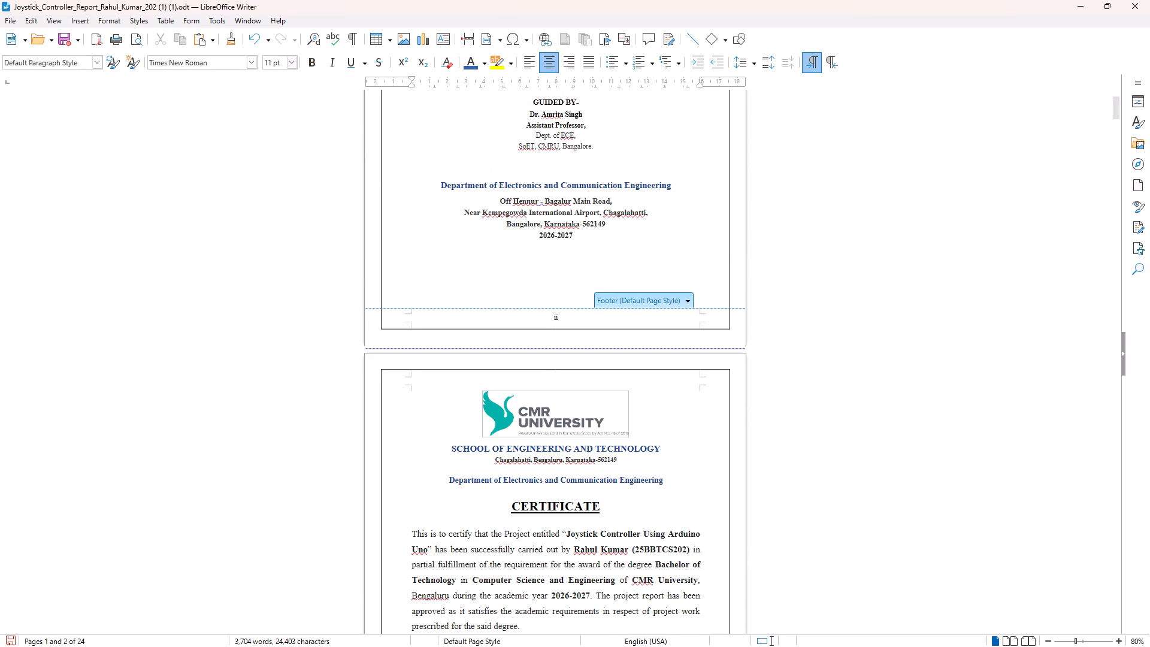
{"action": "right_click", "coordinate": [586, 315]}
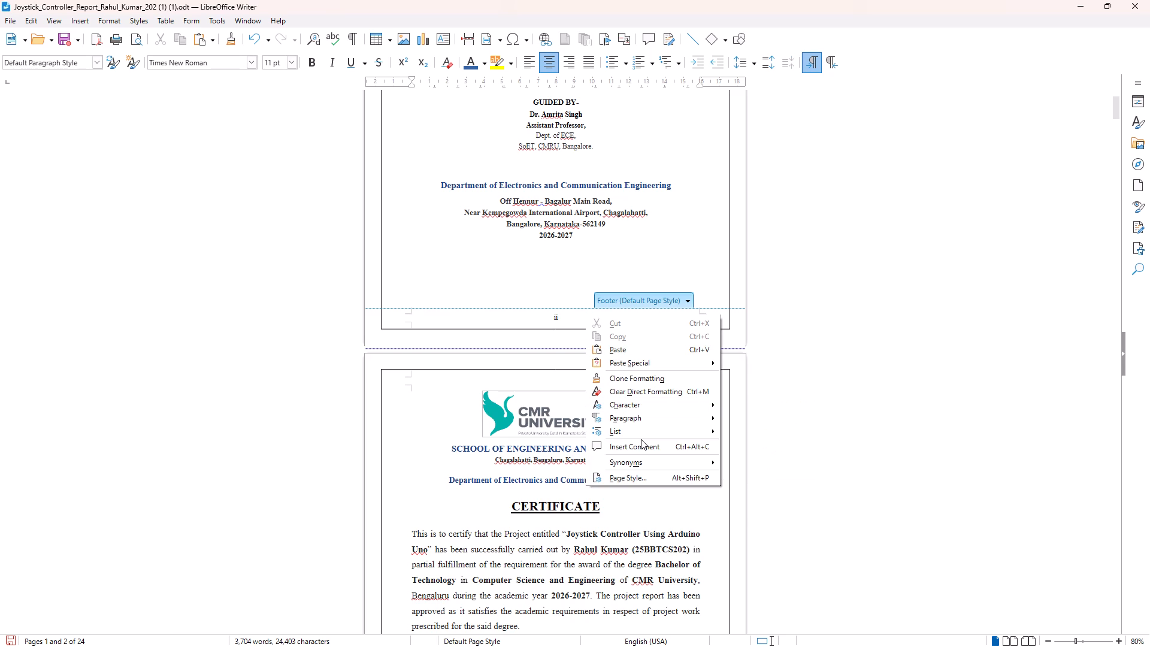
{"action": "left_click", "coordinate": [644, 302]}
{"action": "left_click", "coordinate": [644, 302]}
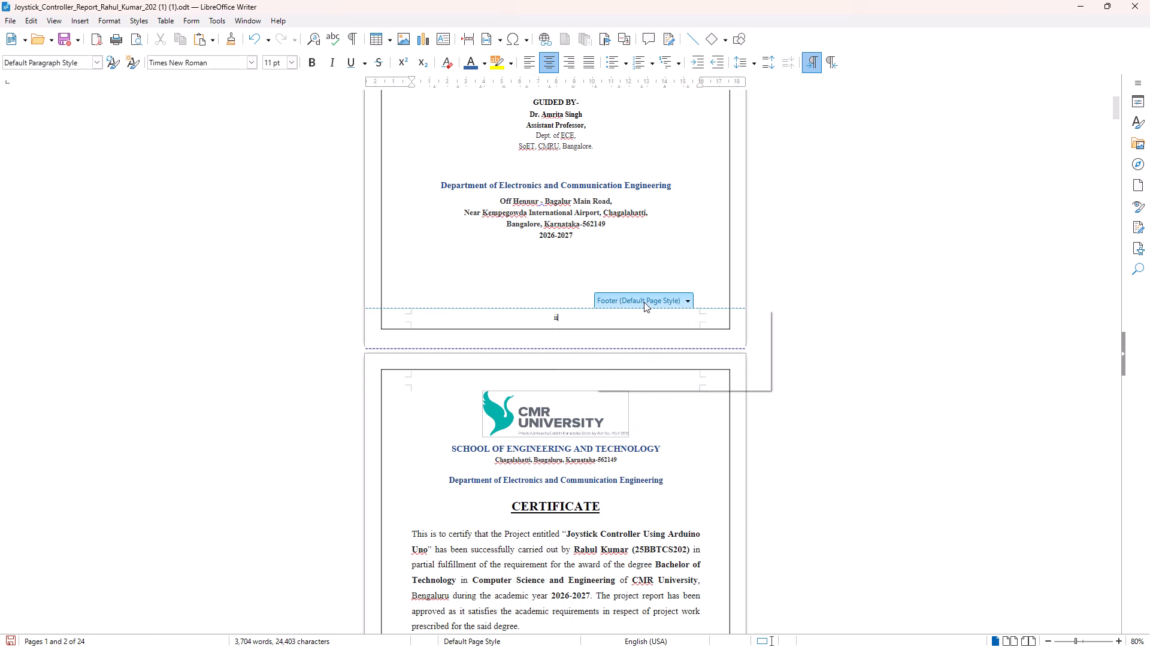
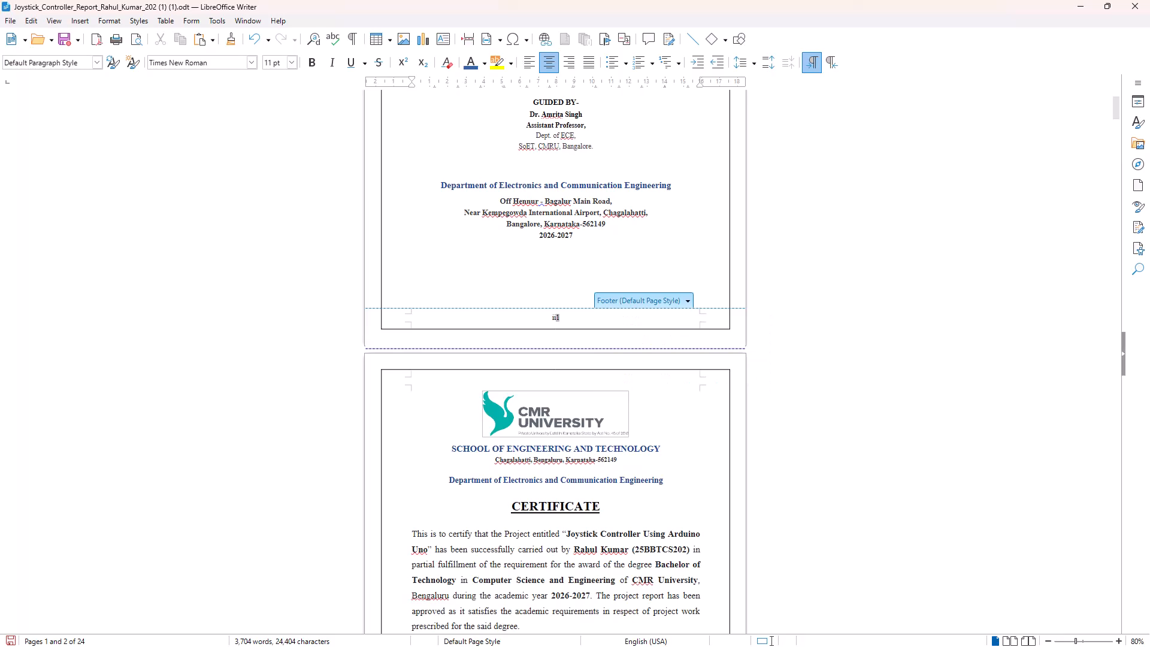
Delete the existing page number text from the cover page's Default Page Style footer.
{"action": "key", "text": "BackSpace"}
{"action": "key", "text": "BackSpace"}
{"action": "key", "text": "BackSpace"}
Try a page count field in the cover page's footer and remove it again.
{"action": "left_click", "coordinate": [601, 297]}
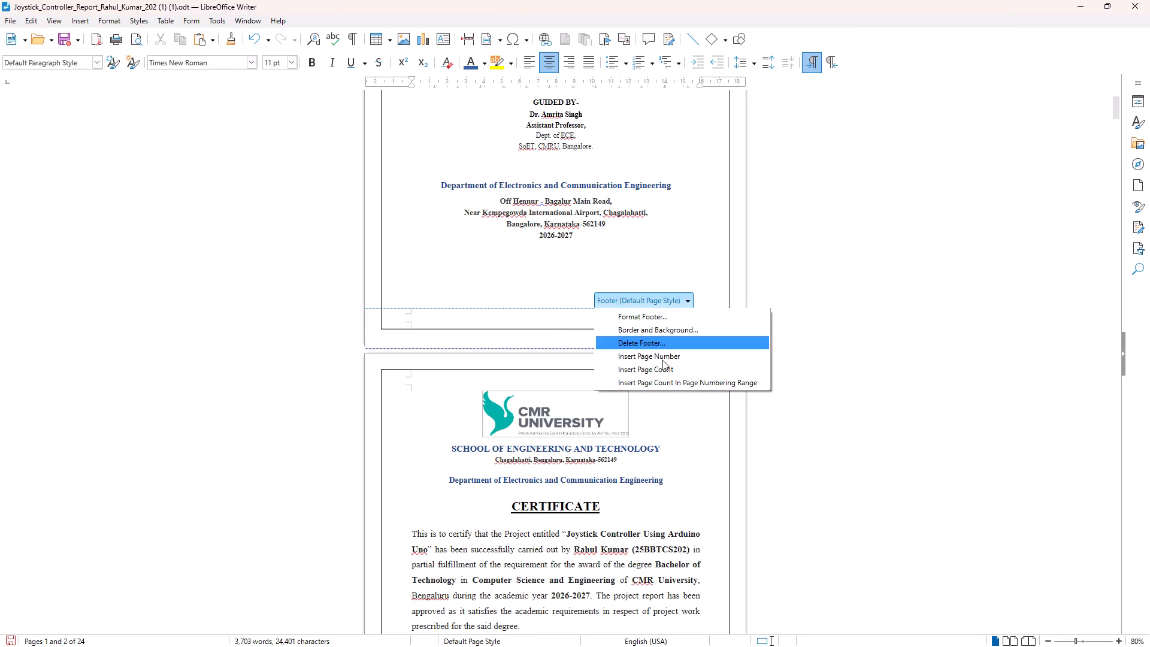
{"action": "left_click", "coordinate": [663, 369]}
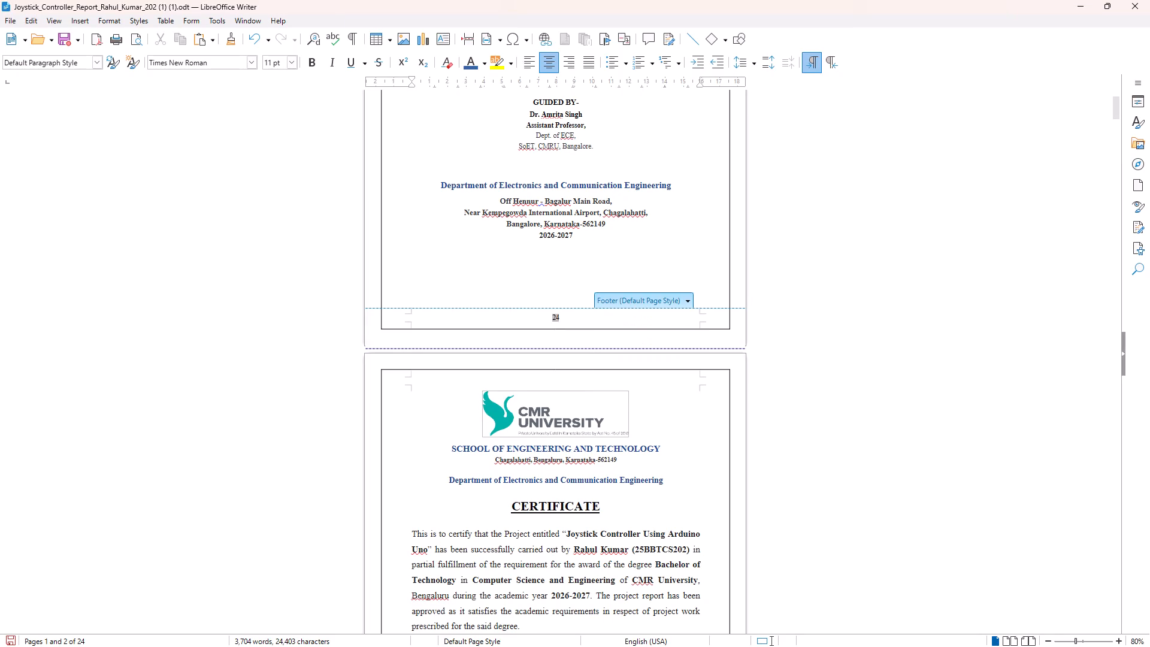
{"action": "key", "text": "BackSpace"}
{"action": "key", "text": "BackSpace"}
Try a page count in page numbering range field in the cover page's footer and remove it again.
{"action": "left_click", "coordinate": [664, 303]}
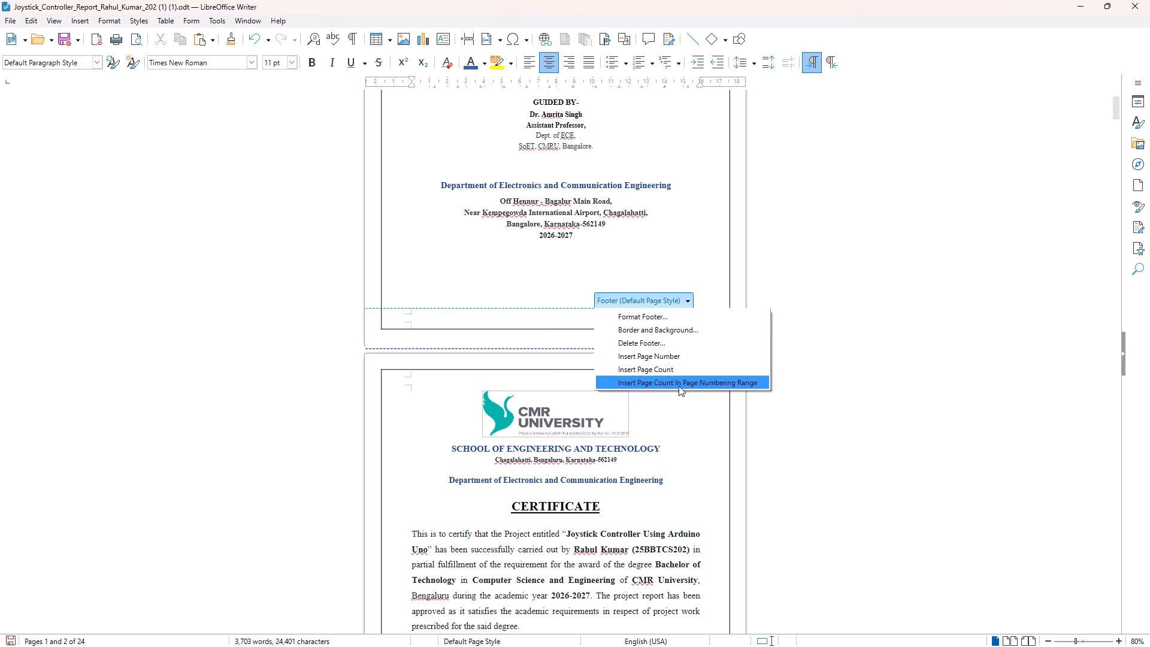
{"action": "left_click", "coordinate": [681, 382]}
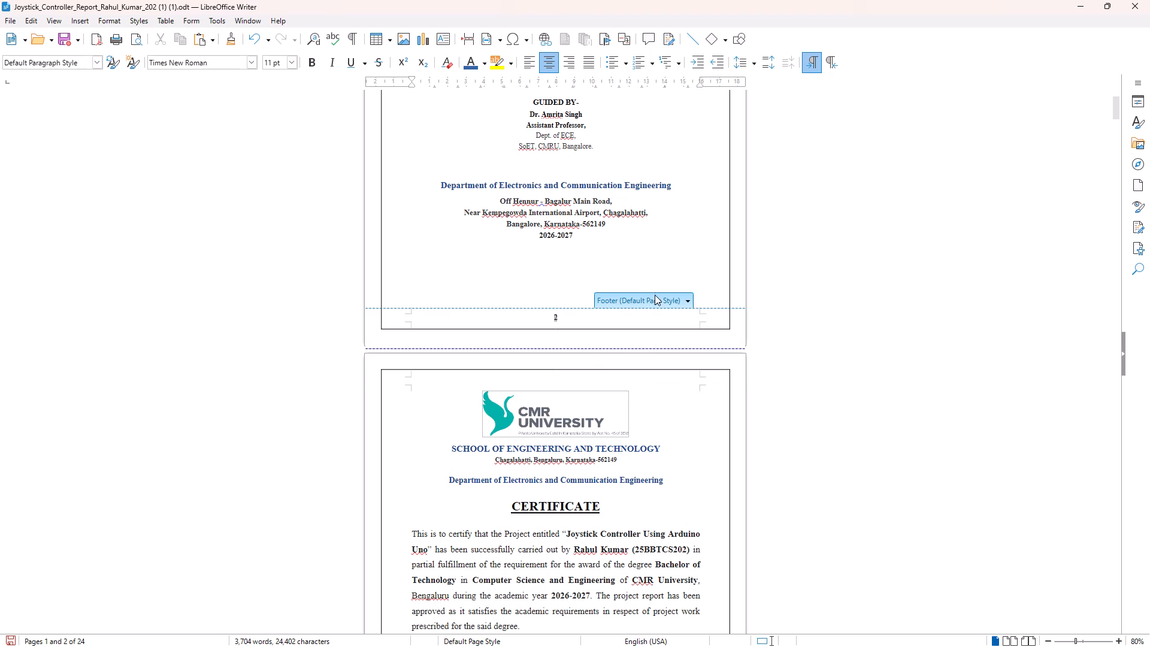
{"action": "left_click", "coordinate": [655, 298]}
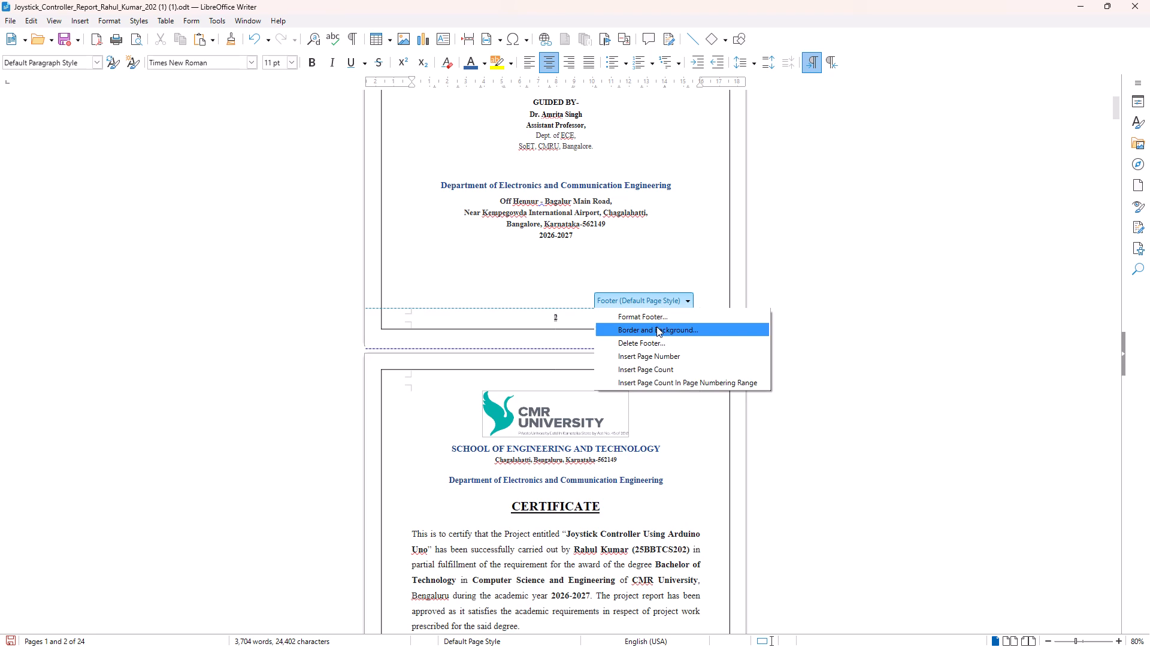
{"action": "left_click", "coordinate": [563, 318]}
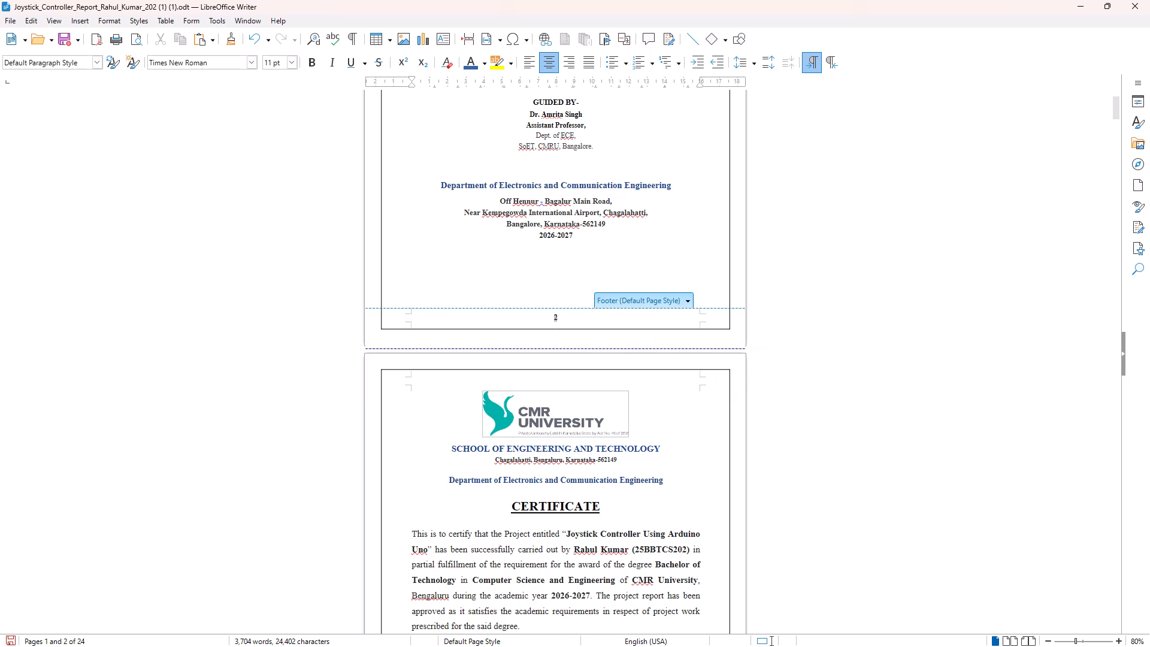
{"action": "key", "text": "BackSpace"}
Enter the roman numeral "i" as the page number in the cover page's Default Page Style footer.
{"action": "scroll", "coordinate": [573, 303], "scroll_direction": "up", "scroll_amount": 5}
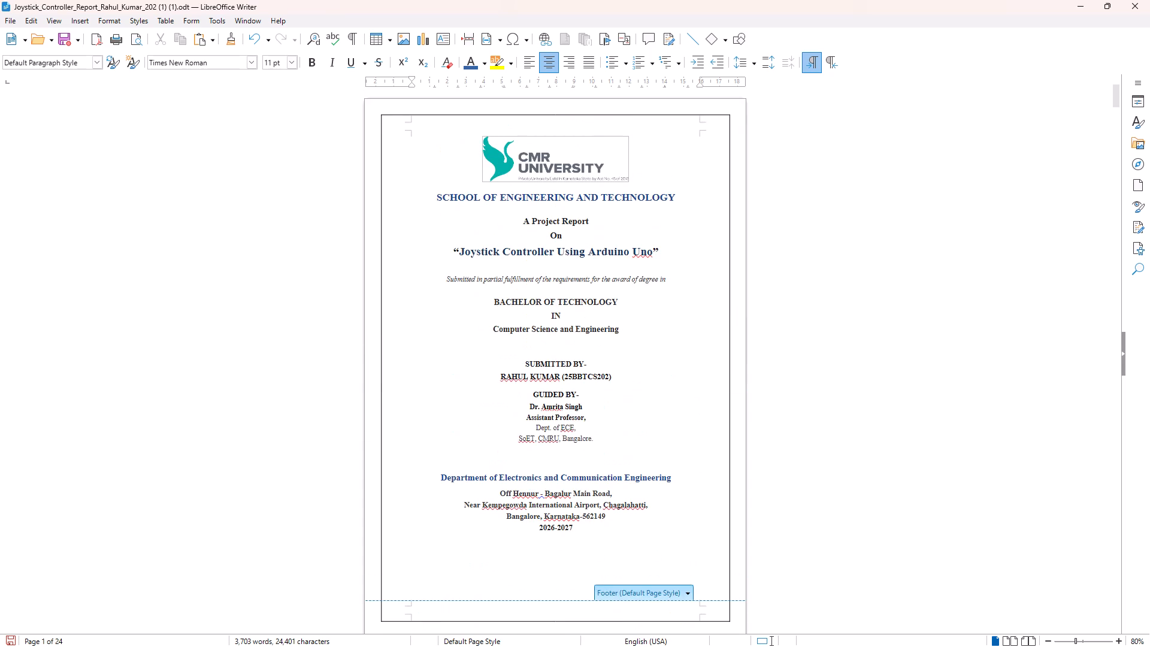
{"action": "scroll", "coordinate": [573, 303], "scroll_direction": "down", "scroll_amount": 6}
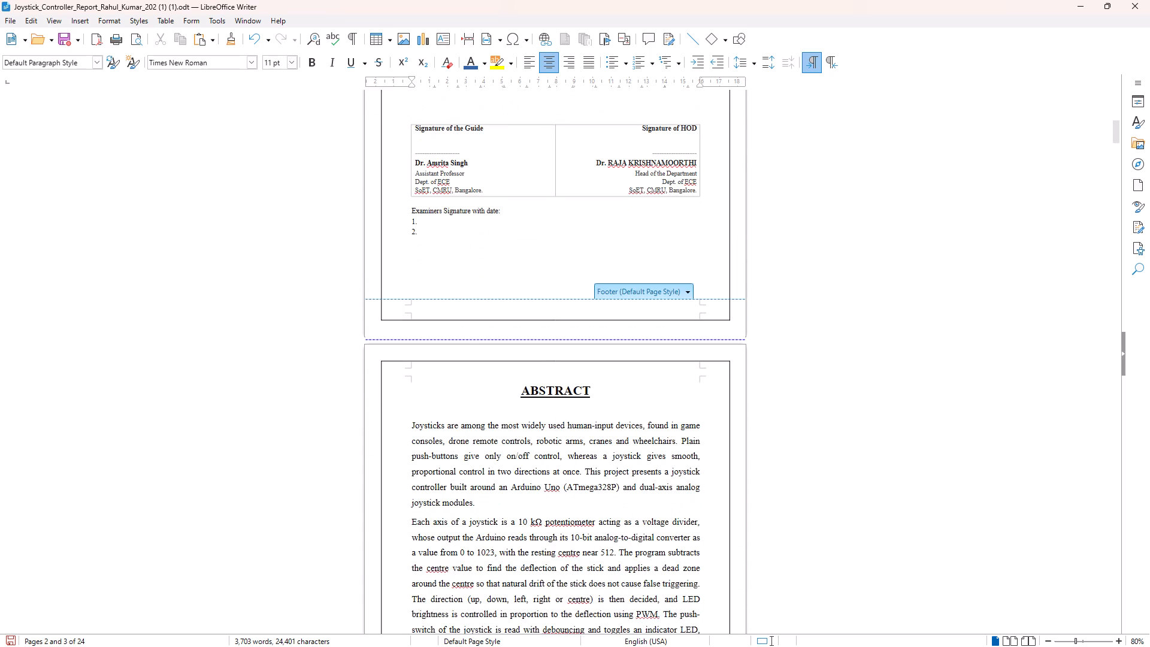
{"action": "scroll", "coordinate": [573, 303], "scroll_direction": "down", "scroll_amount": 1}
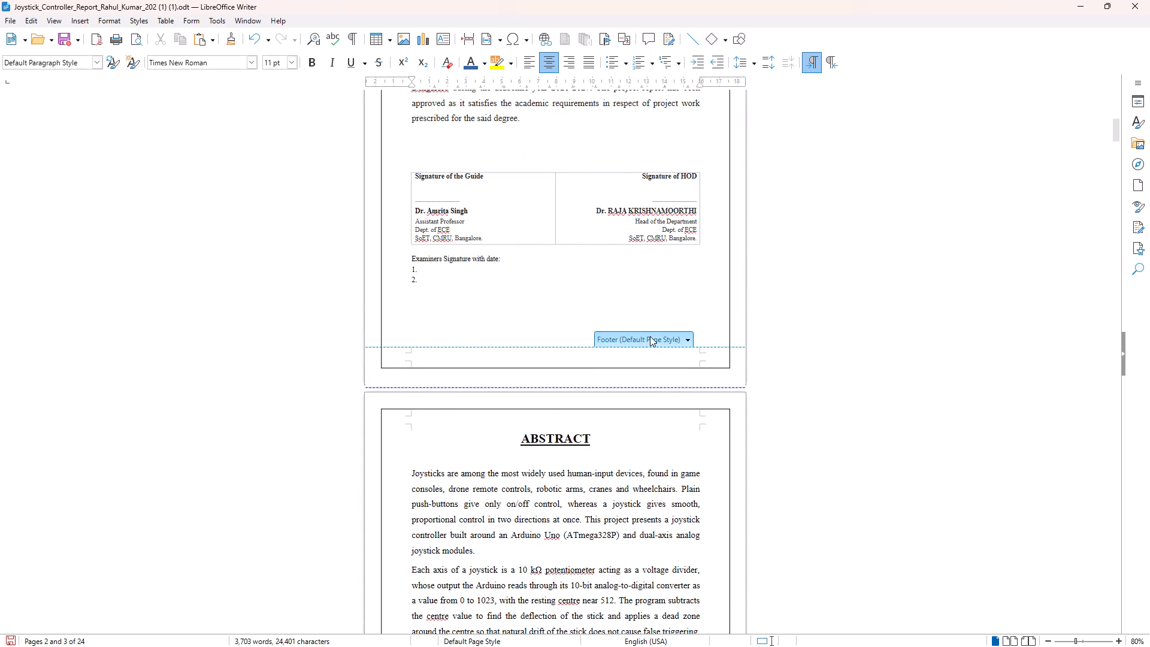
{"action": "left_click", "coordinate": [650, 337]}
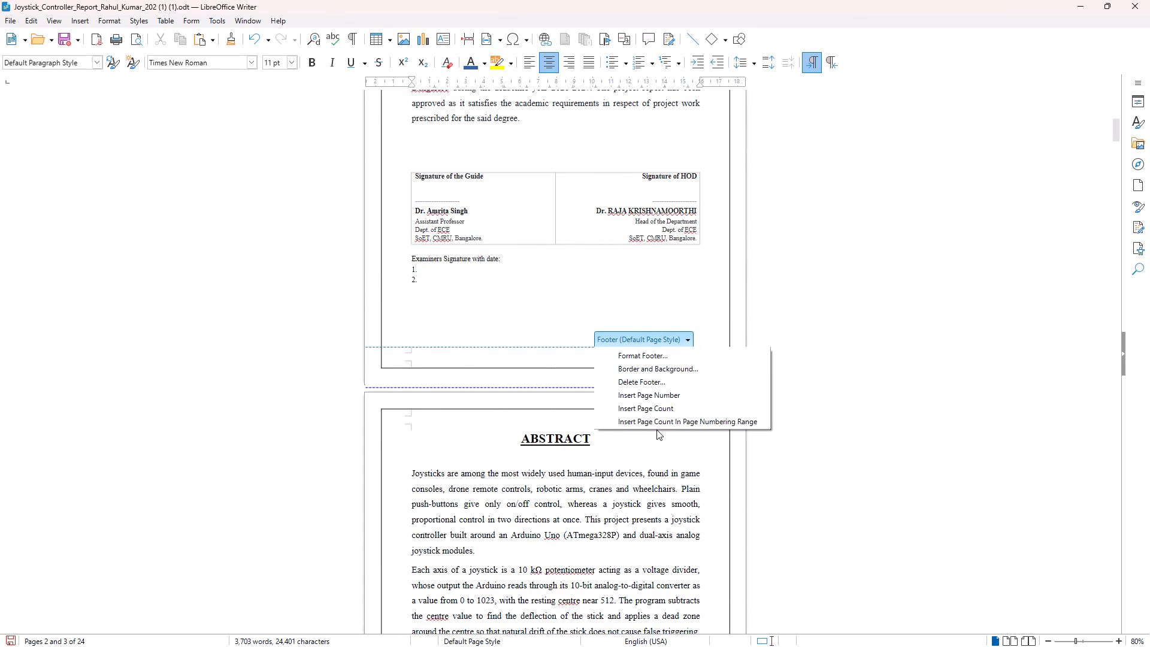
{"action": "left_click", "coordinate": [504, 307]}
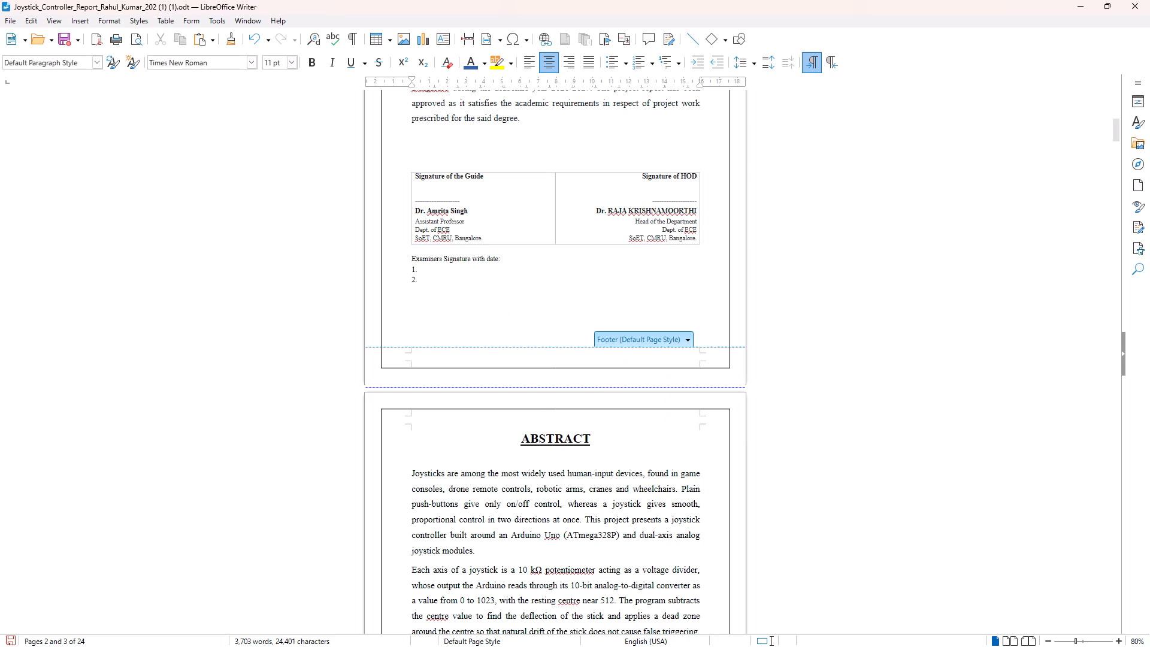
{"action": "scroll", "coordinate": [504, 307], "scroll_direction": "up", "scroll_amount": 2}
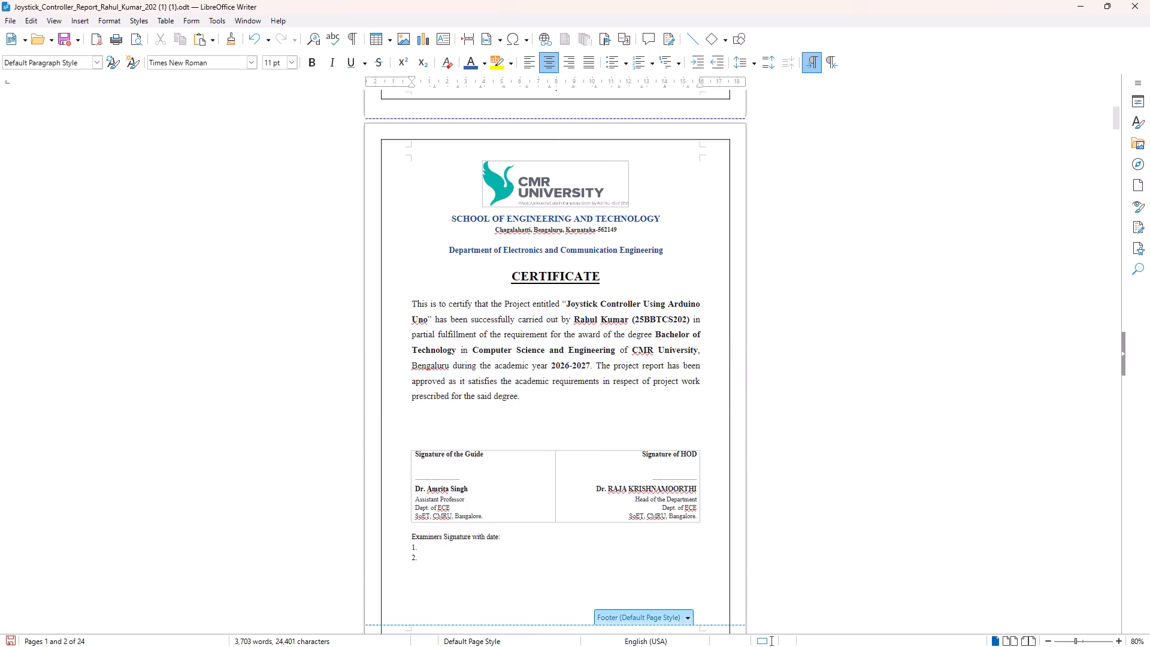
{"action": "scroll", "coordinate": [504, 307], "scroll_direction": "up", "scroll_amount": 4}
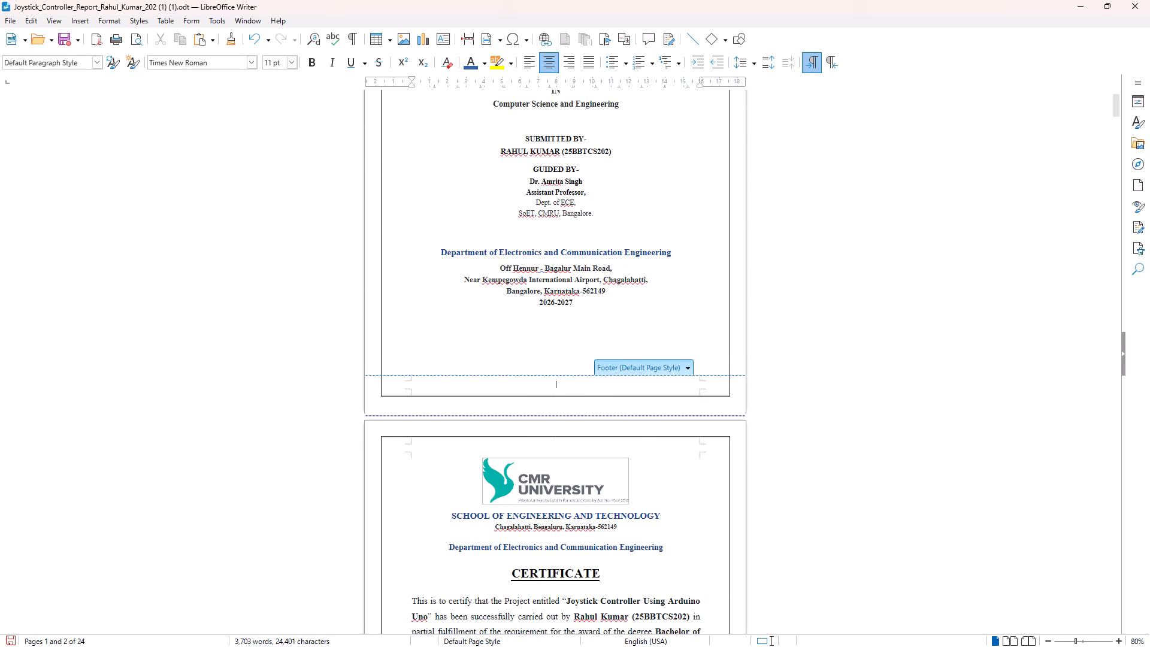
{"action": "key", "text": "i"}
Check the footer page numbers from the certificate page through the abstract and back to the cover page.
{"action": "scroll", "coordinate": [620, 448], "scroll_direction": "down", "scroll_amount": 3}
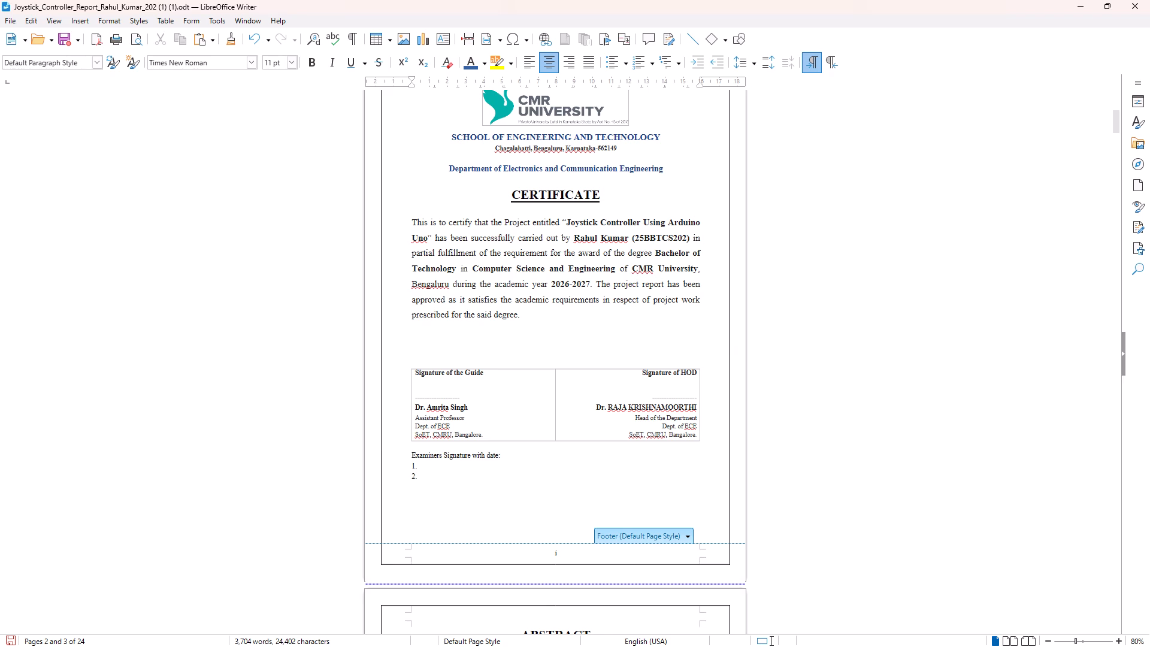
{"action": "scroll", "coordinate": [570, 558], "scroll_direction": "down", "scroll_amount": 5}
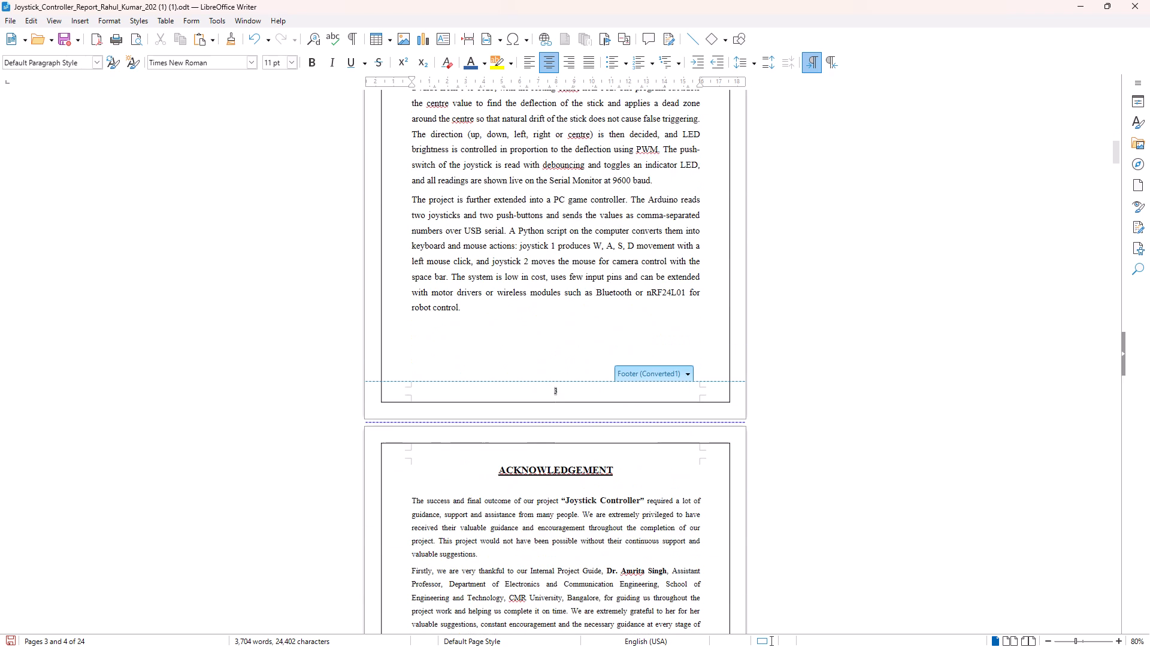
{"action": "scroll", "coordinate": [570, 558], "scroll_direction": "up", "scroll_amount": 4}
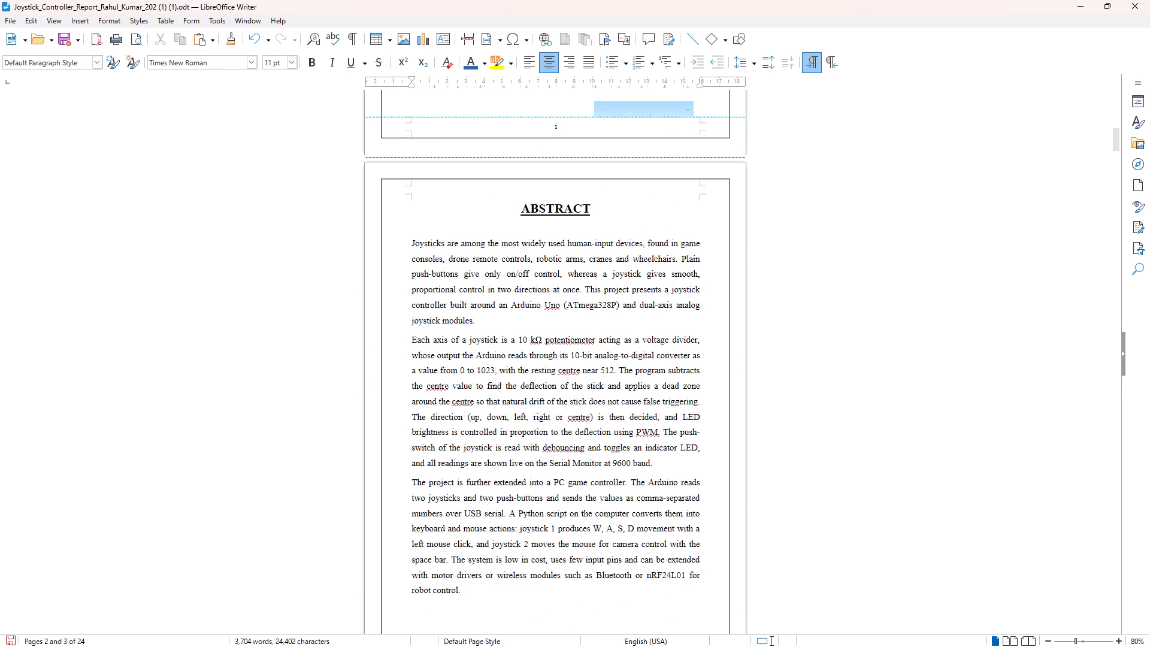
{"action": "scroll", "coordinate": [570, 558], "scroll_direction": "up", "scroll_amount": 1}
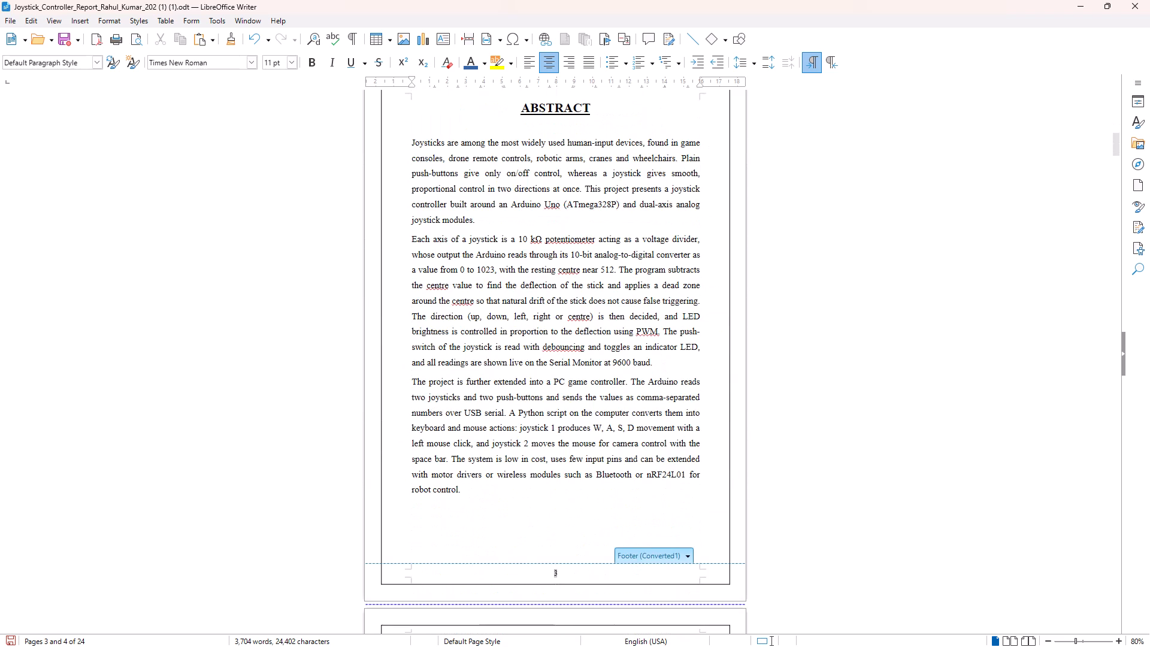
{"action": "scroll", "coordinate": [570, 558], "scroll_direction": "up", "scroll_amount": 3}
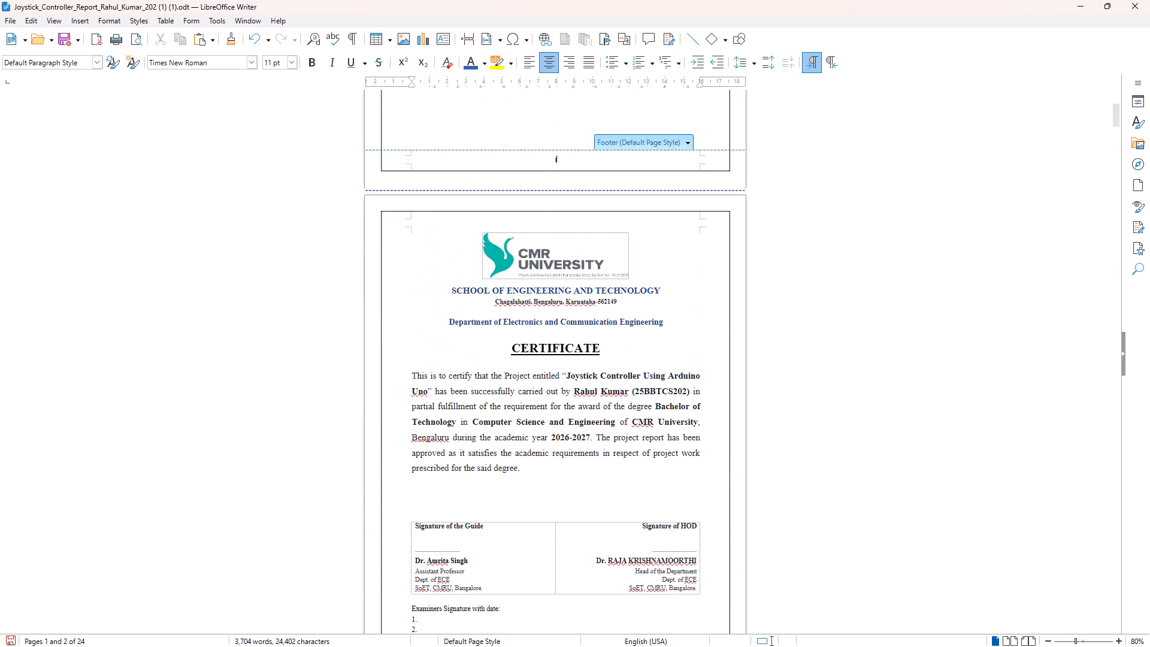
{"action": "scroll", "coordinate": [570, 558], "scroll_direction": "up", "scroll_amount": 5}
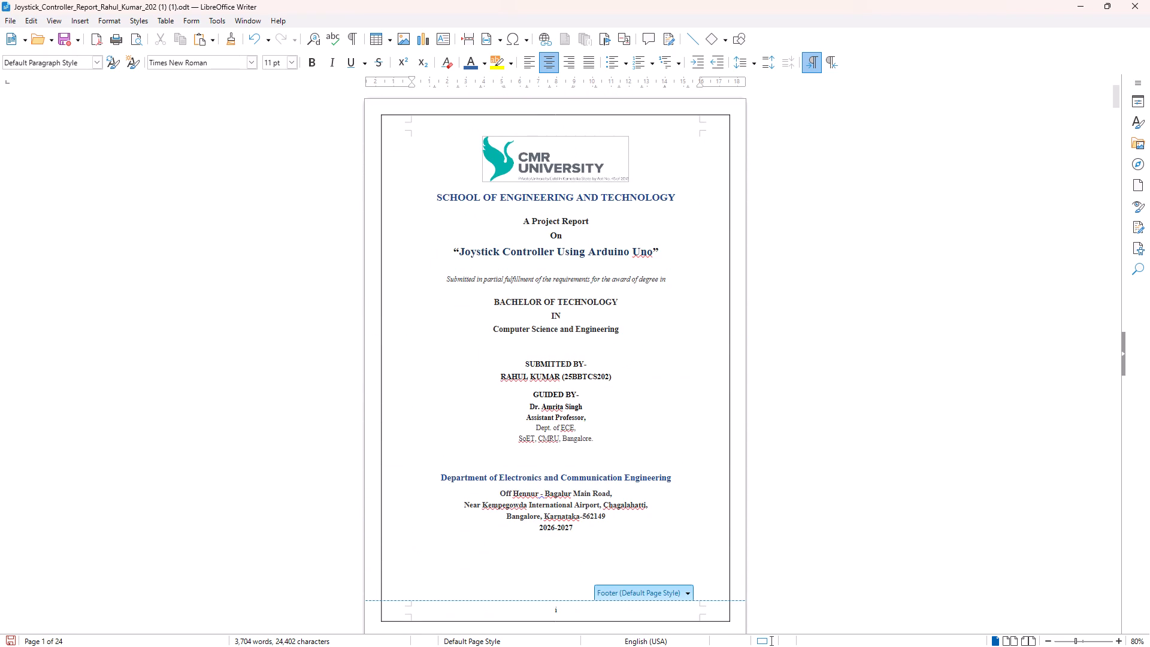
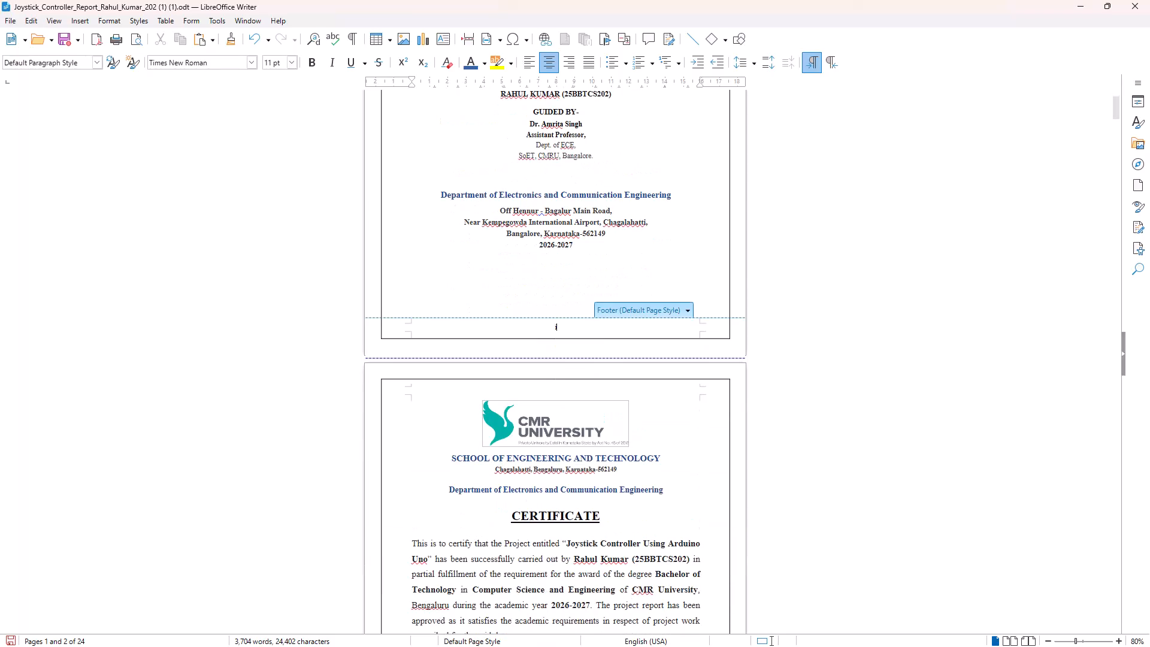
Check the certificate page's footer page number and save the report.
{"action": "scroll", "coordinate": [688, 346], "scroll_direction": "down", "scroll_amount": 3}
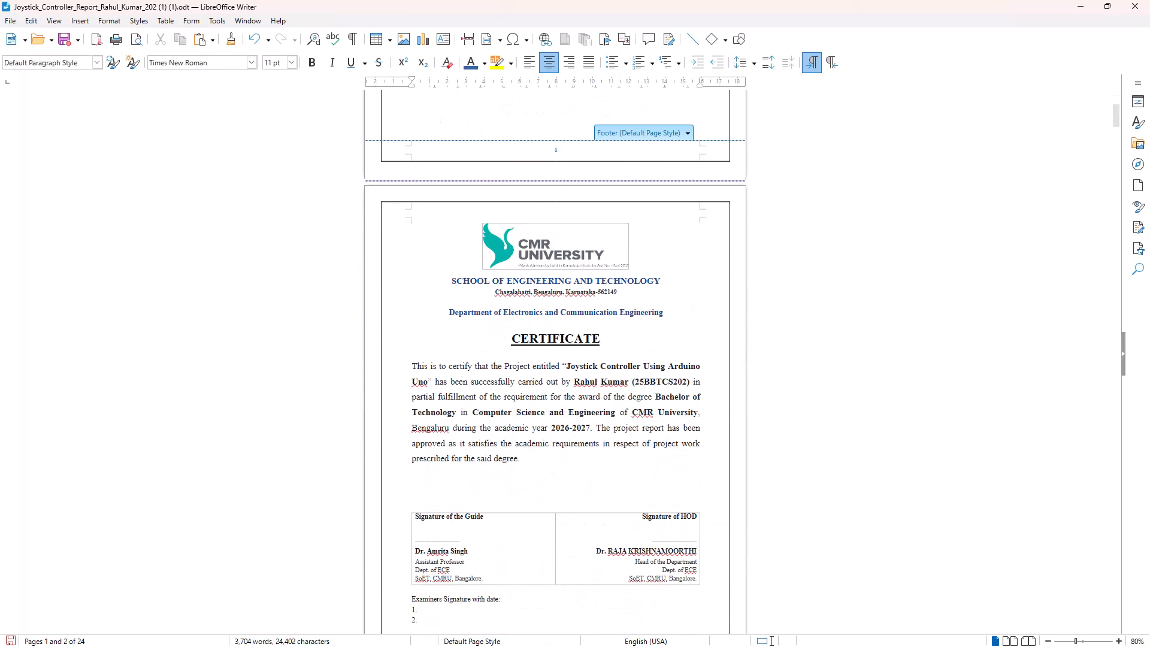
{"action": "scroll", "coordinate": [688, 346], "scroll_direction": "down", "scroll_amount": 2}
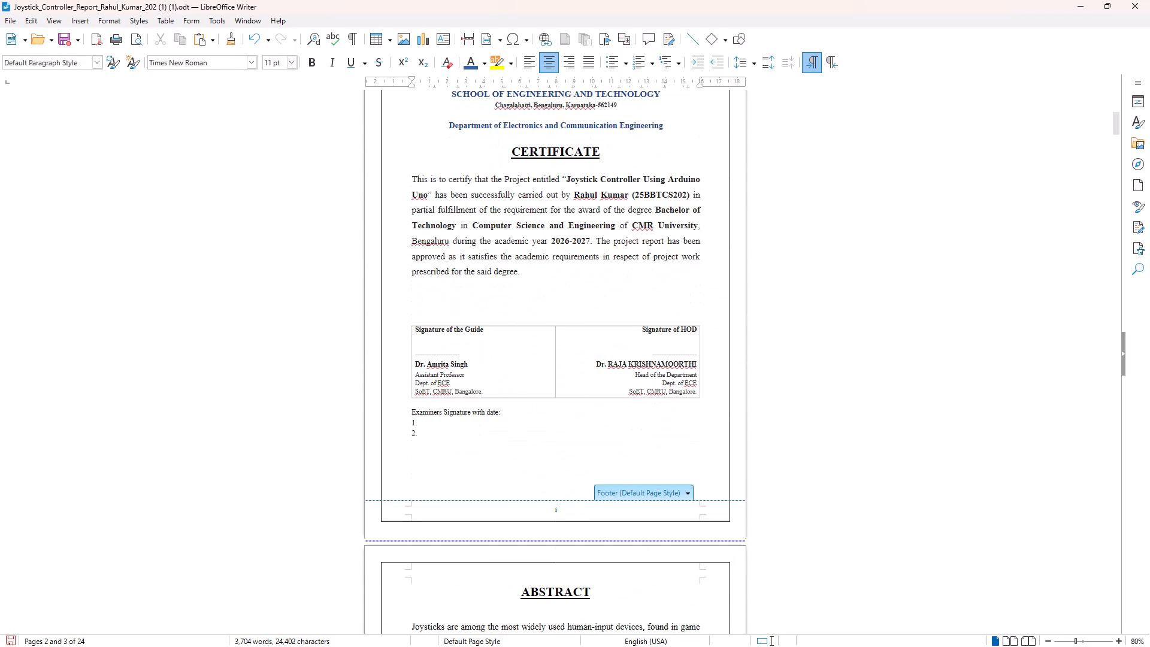
{"action": "scroll", "coordinate": [688, 346], "scroll_direction": "down", "scroll_amount": 1}
{"action": "key", "text": "ctrl+s"}
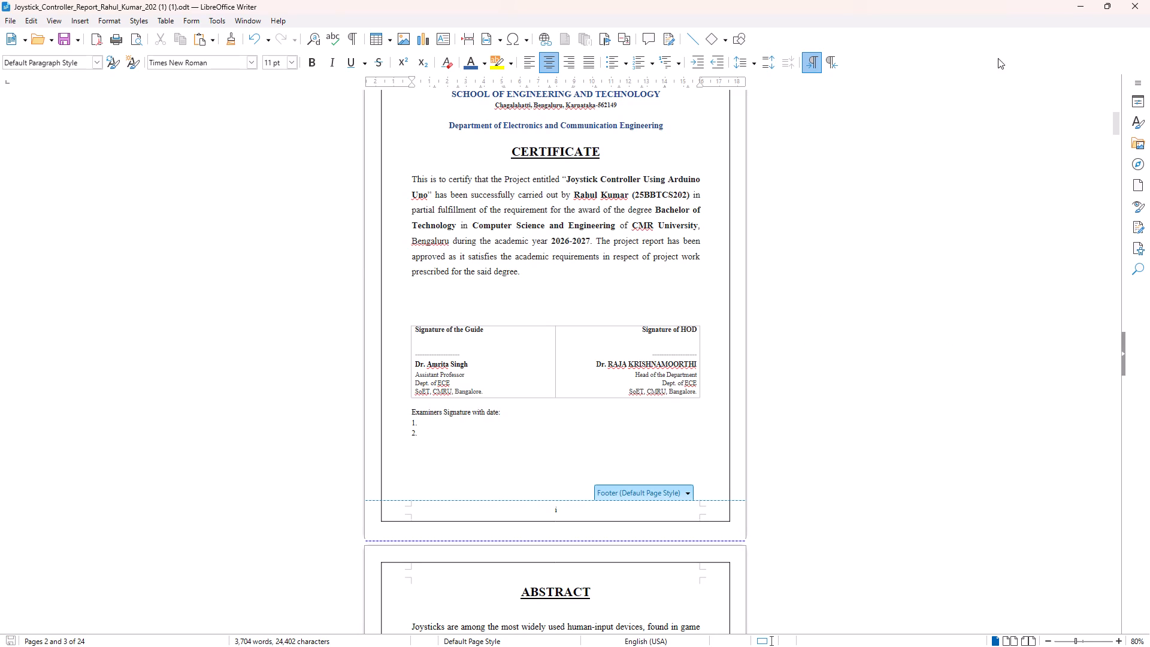
{"action": "left_click", "coordinate": [1080, 1]}
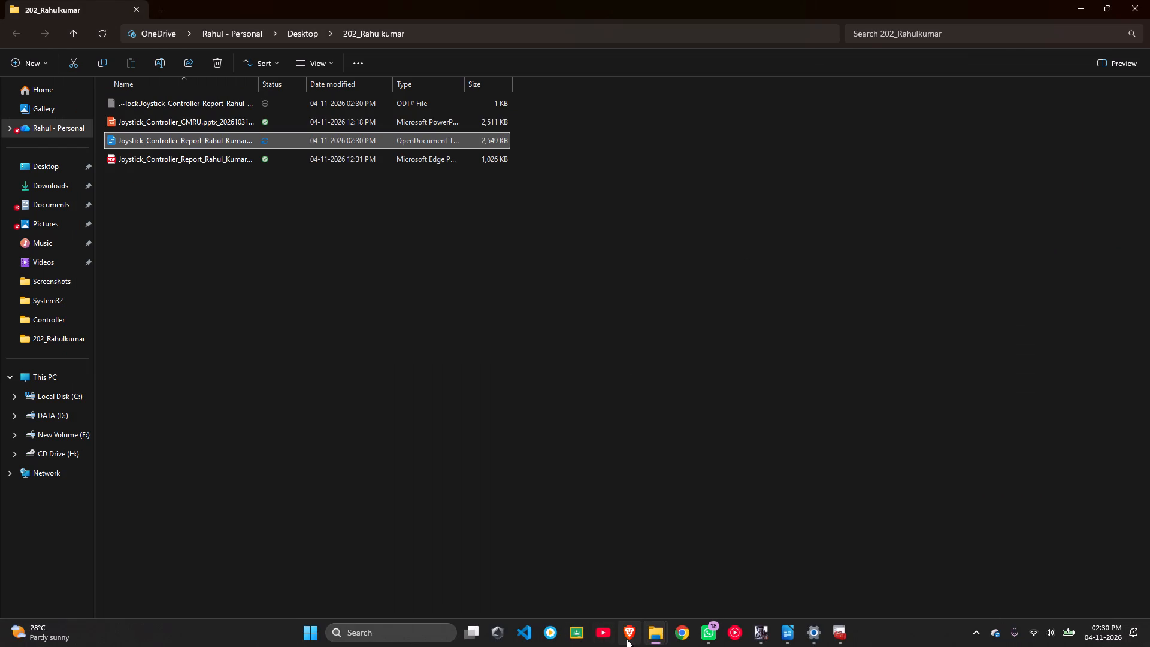
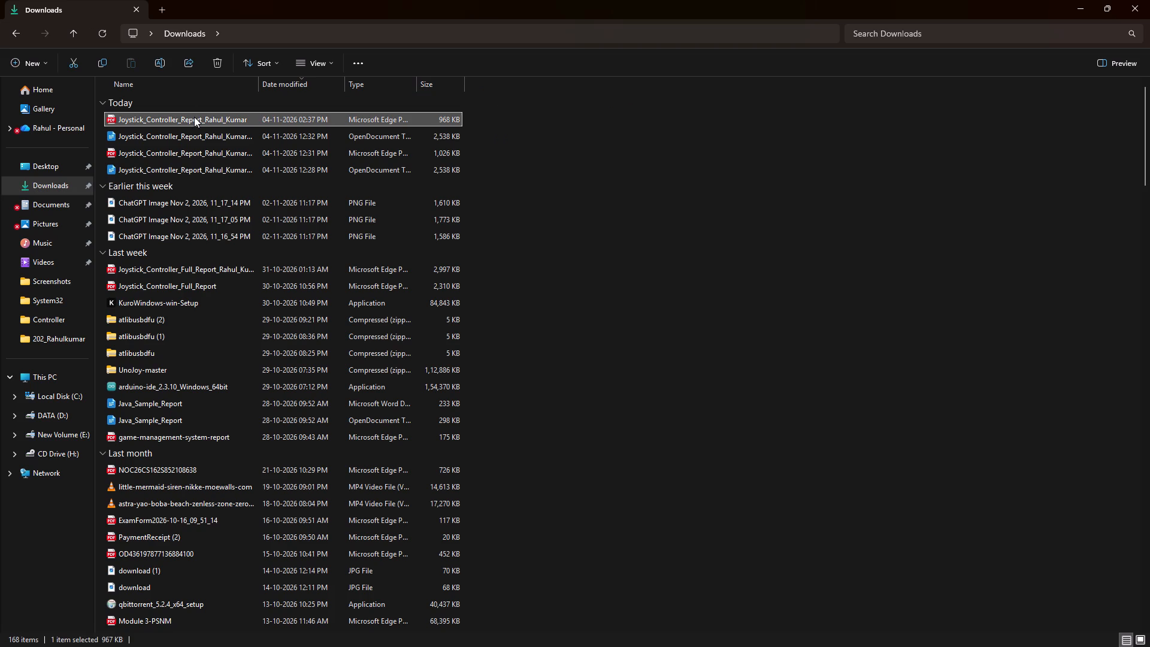
{"action": "left_click", "coordinate": [249, 137]}
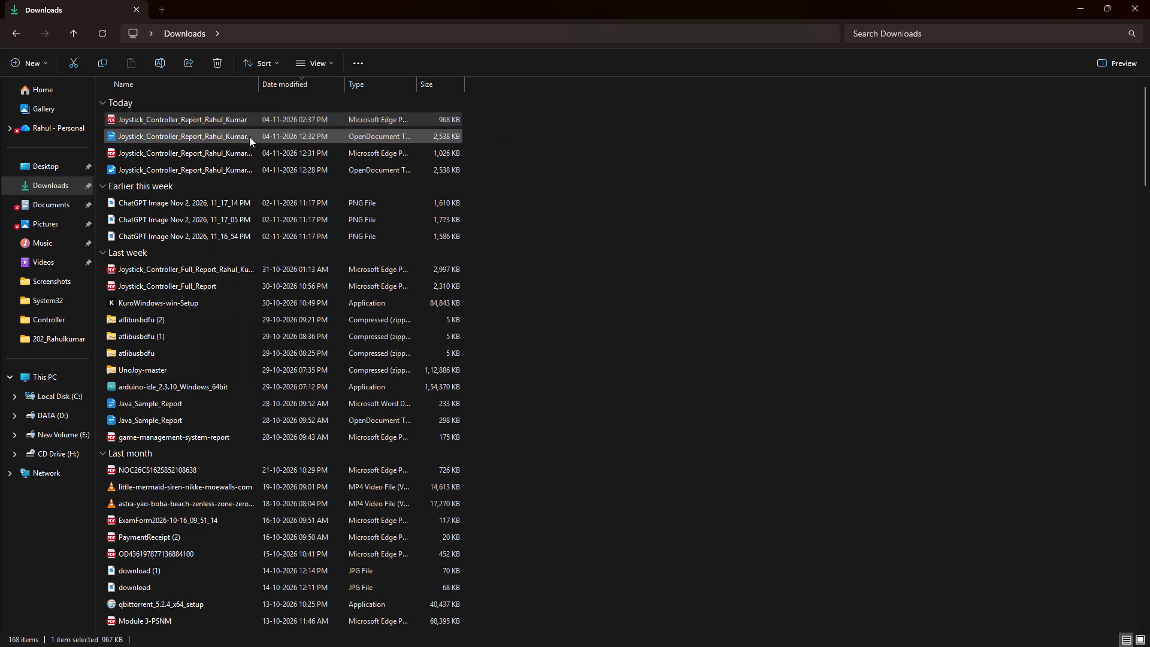
{"action": "left_click", "coordinate": [7, 31]}
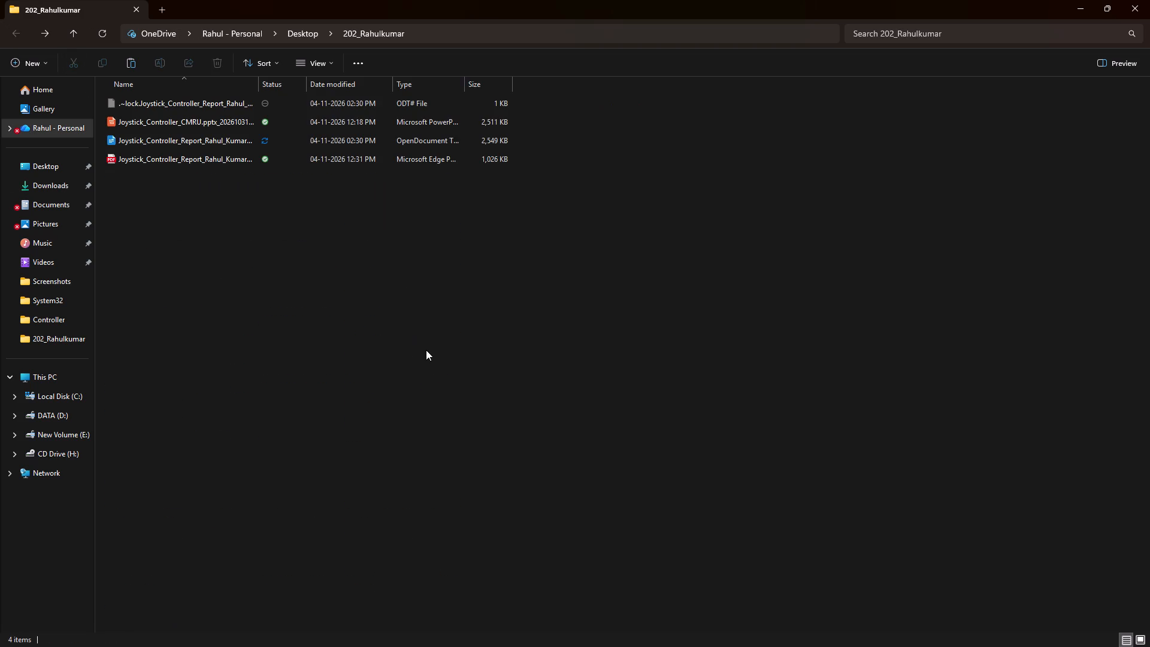
{"action": "key", "text": "ctrl+v"}
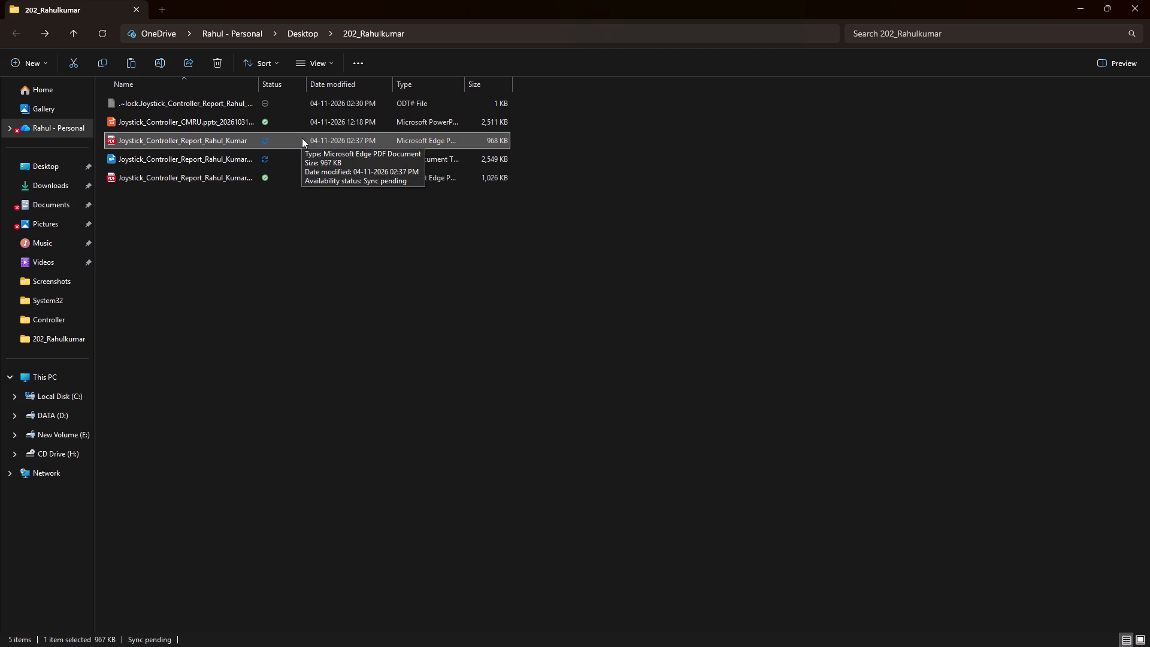
{"action": "left_click", "coordinate": [316, 225]}
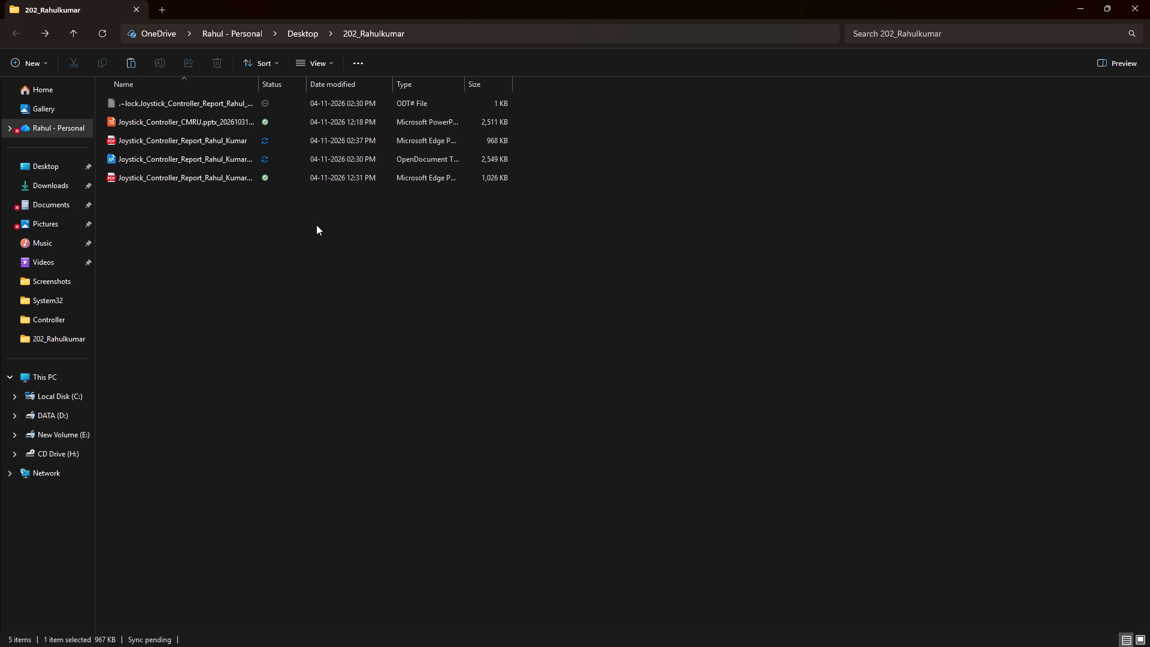
Delete the older 12:31 PM report PDF from the project folder, and try to delete the OpenDocument report with it.
{"action": "left_click", "coordinate": [301, 182], "text": "ctrl"}
{"action": "left_click", "coordinate": [303, 164], "text": "ctrl"}
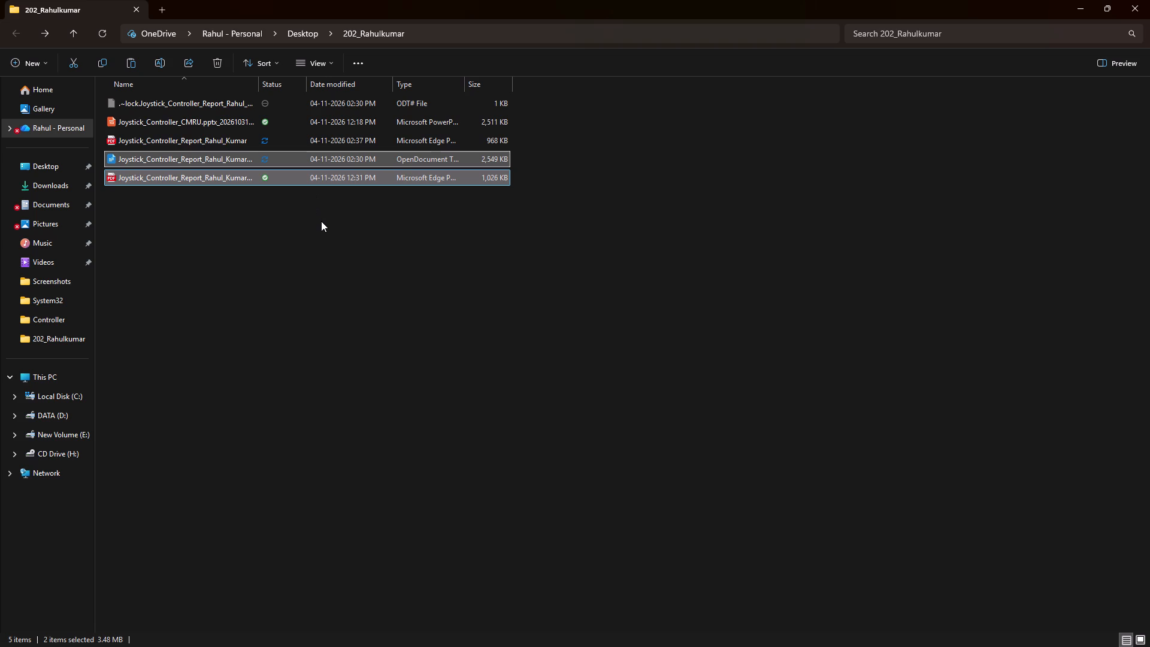
{"action": "key", "text": "Delete"}
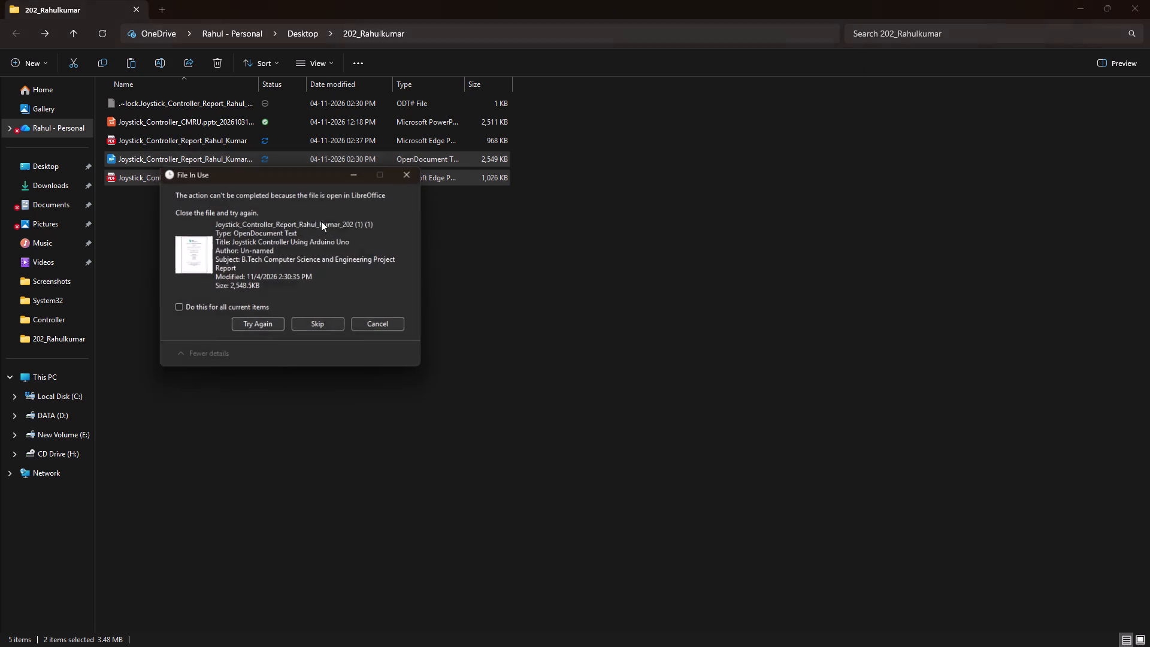
{"action": "left_click", "coordinate": [268, 321]}
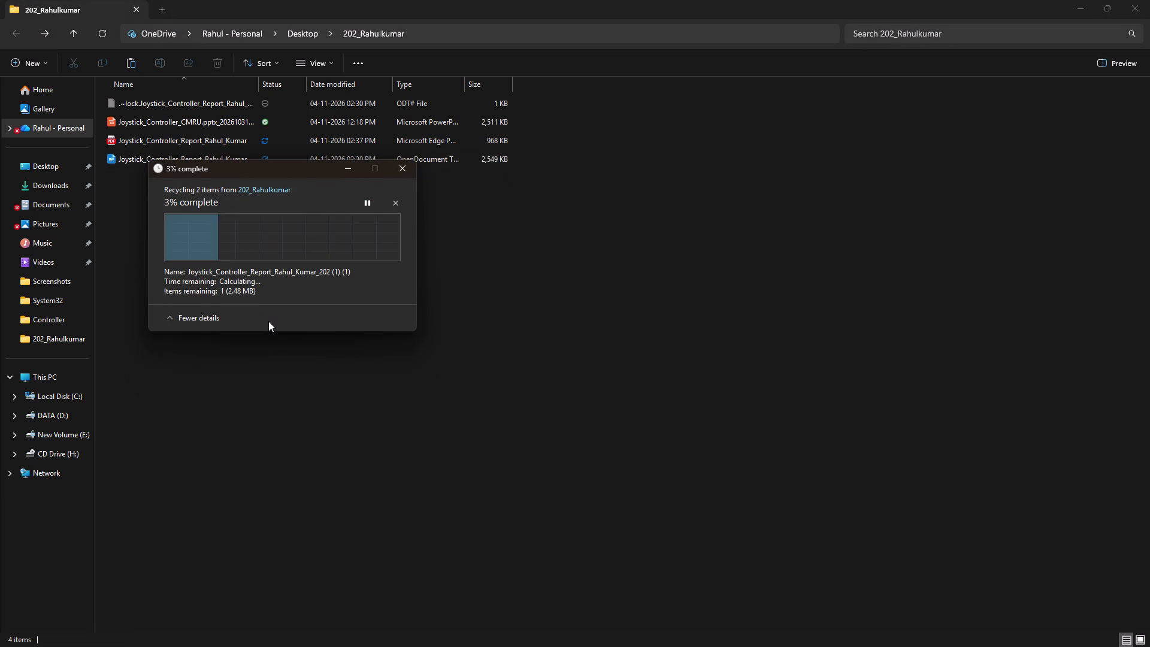
{"action": "left_click", "coordinate": [268, 321]}
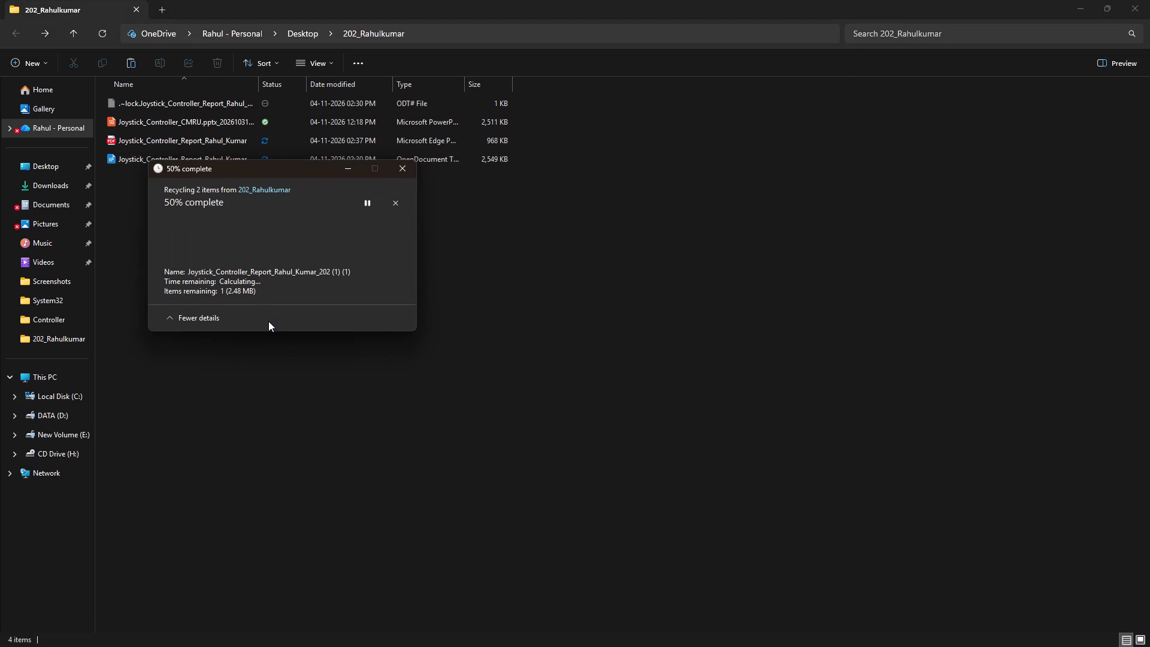
{"action": "left_click", "coordinate": [268, 321]}
{"action": "left_click", "coordinate": [300, 319]}
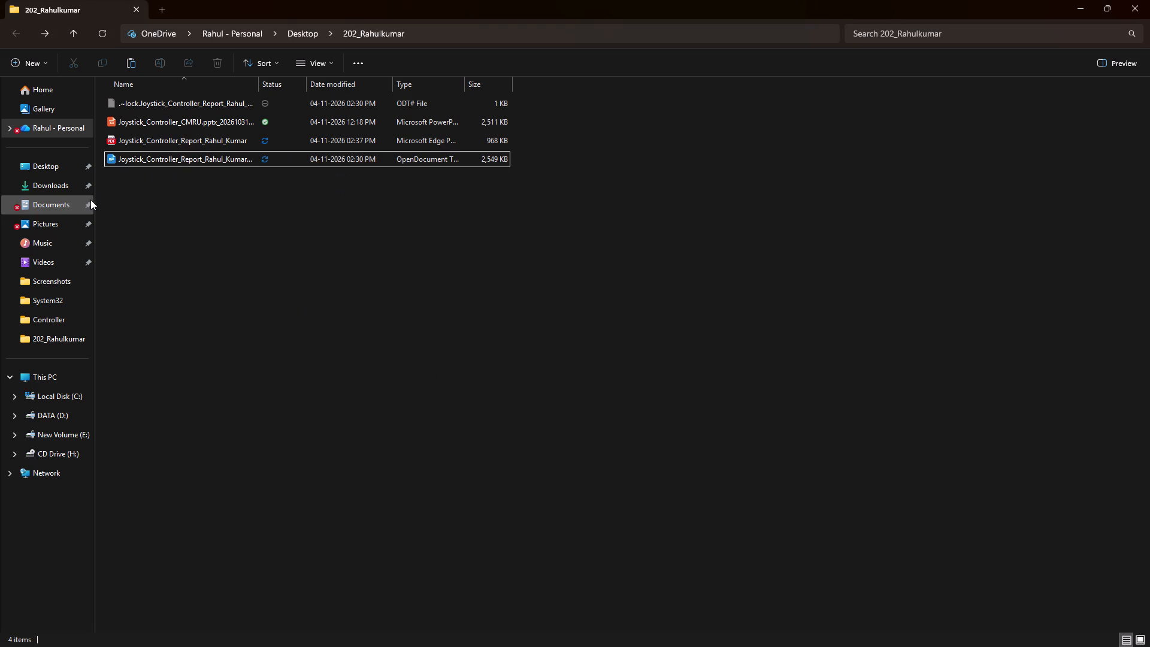
Open the 12:32 PM OpenDocument report from Downloads, look over its cover and certificate pages, and close it.
{"action": "double_click", "coordinate": [53, 182]}
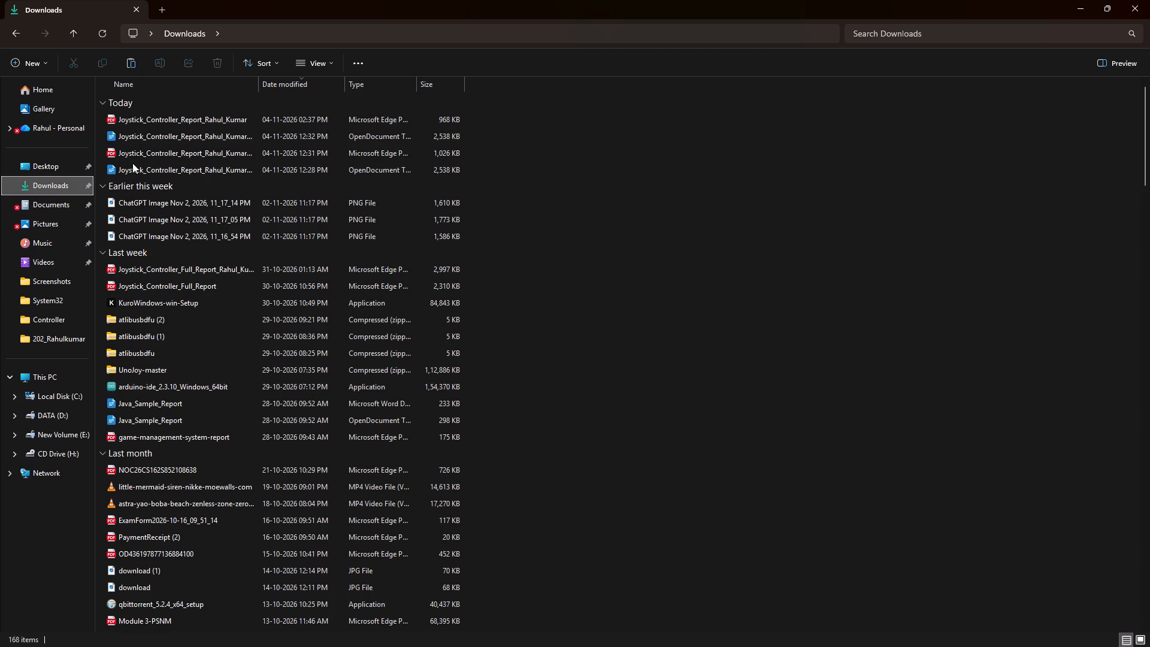
{"action": "double_click", "coordinate": [187, 134]}
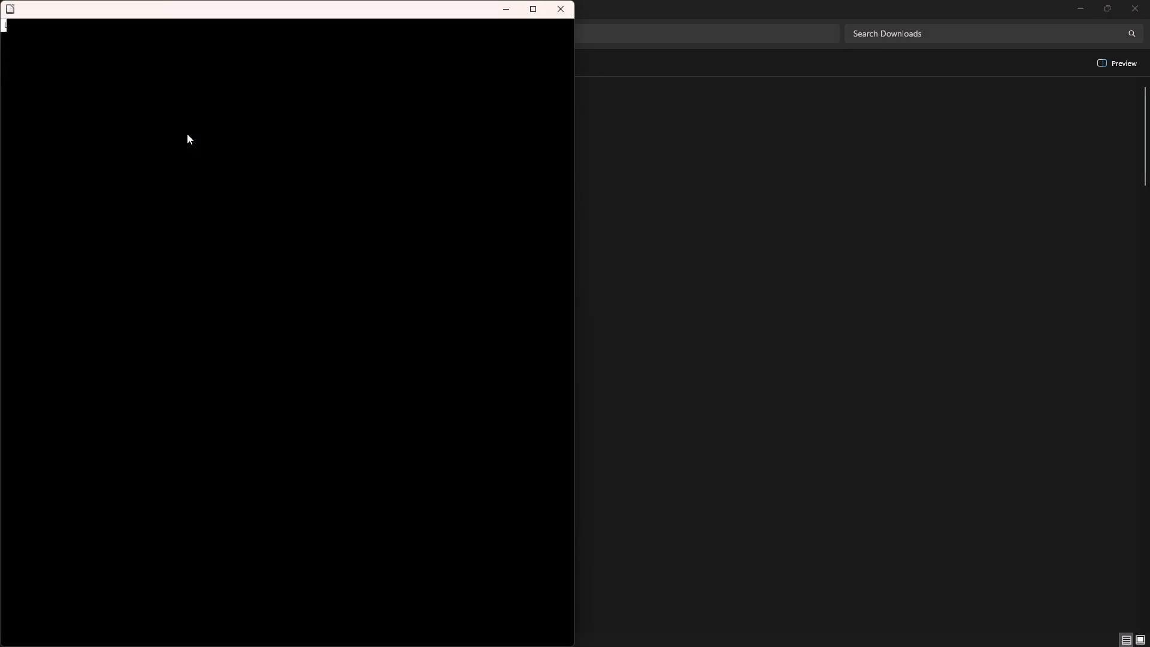
{"action": "scroll", "coordinate": [328, 253], "scroll_direction": "down", "scroll_amount": 2}
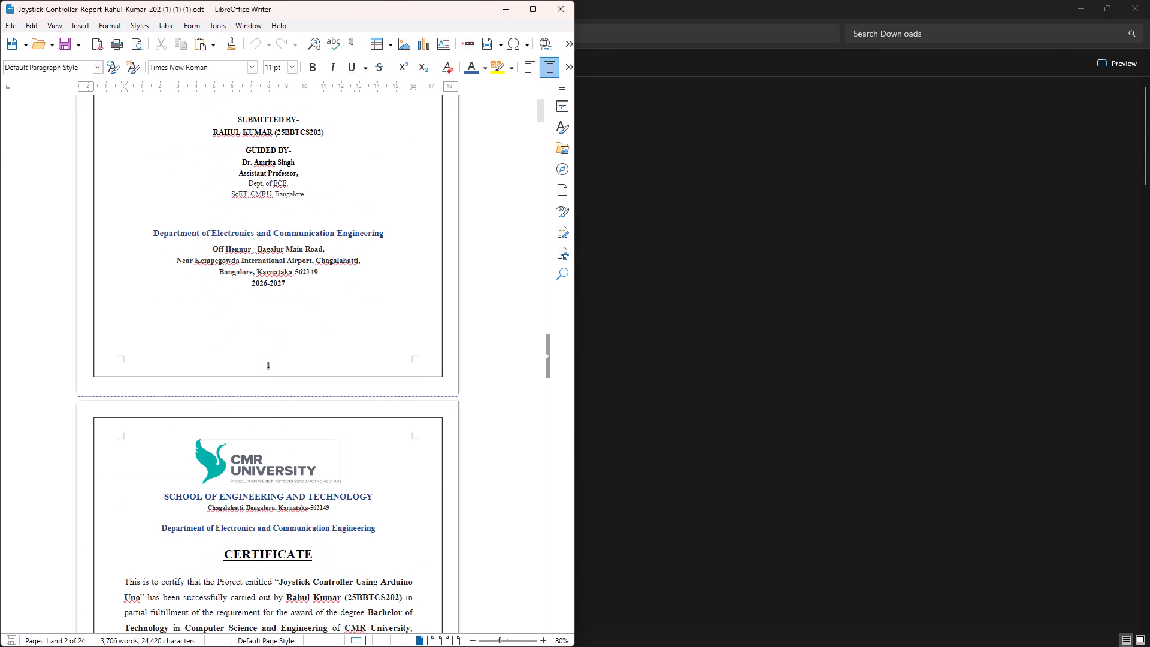
{"action": "scroll", "coordinate": [328, 253], "scroll_direction": "down", "scroll_amount": 2}
{"action": "left_click", "coordinate": [559, 3]}
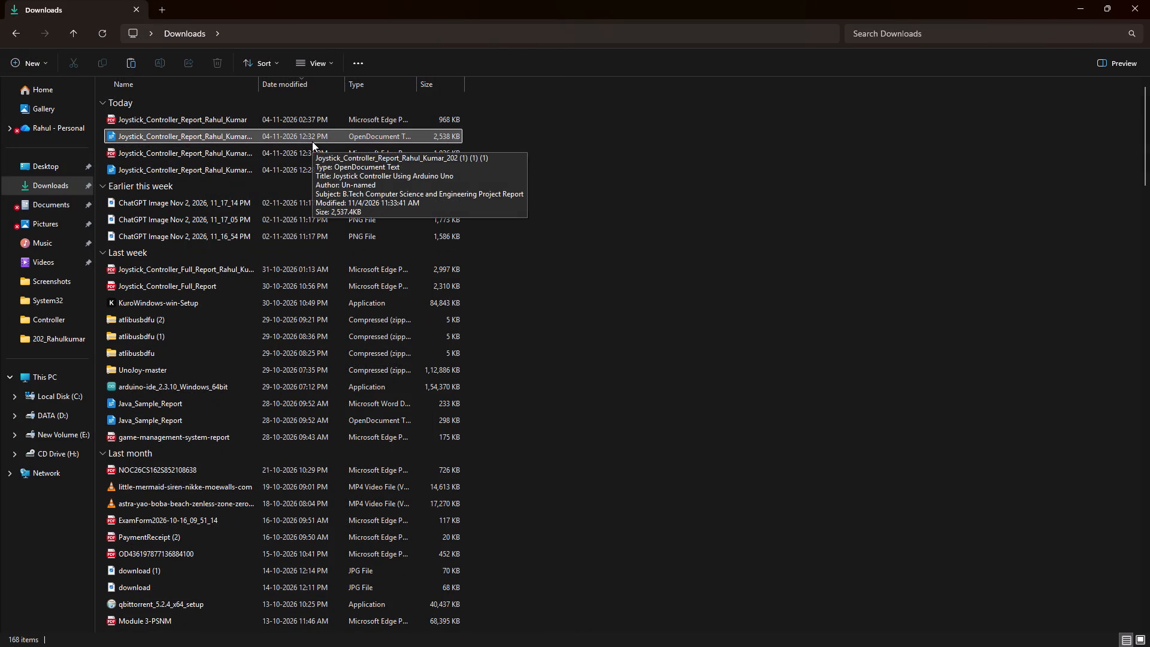
Close the report still open in LibreOffice Writer and delete the 12:32 PM OpenDocument copy from Downloads.
{"action": "key", "text": "Delete"}
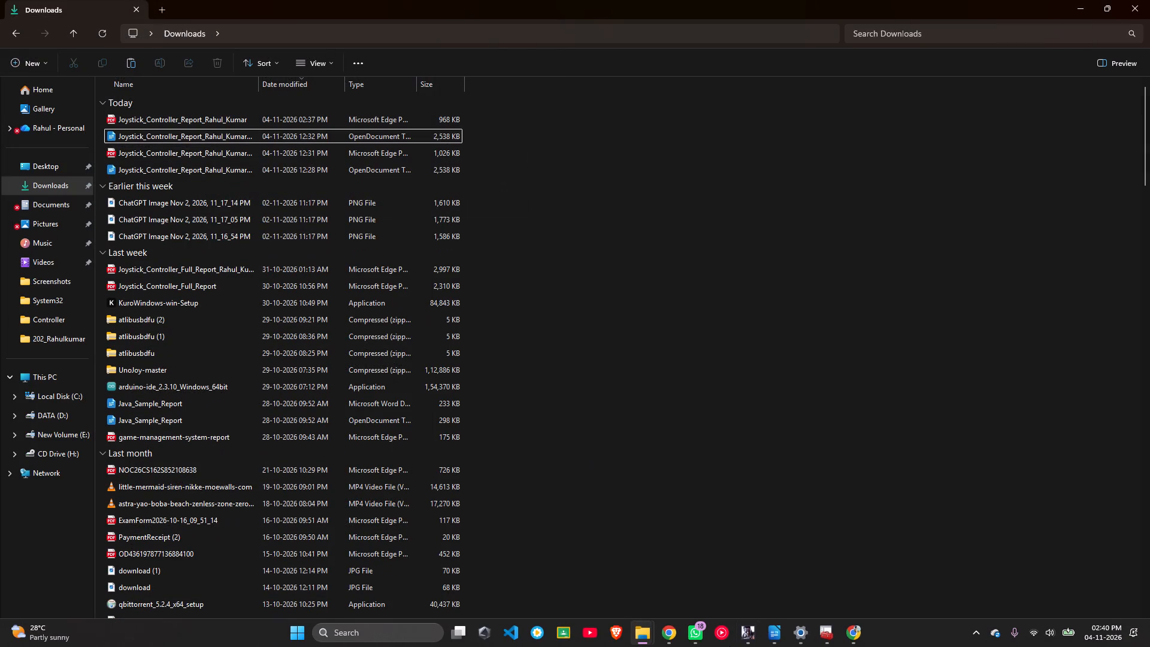
{"action": "left_click", "coordinate": [757, 522]}
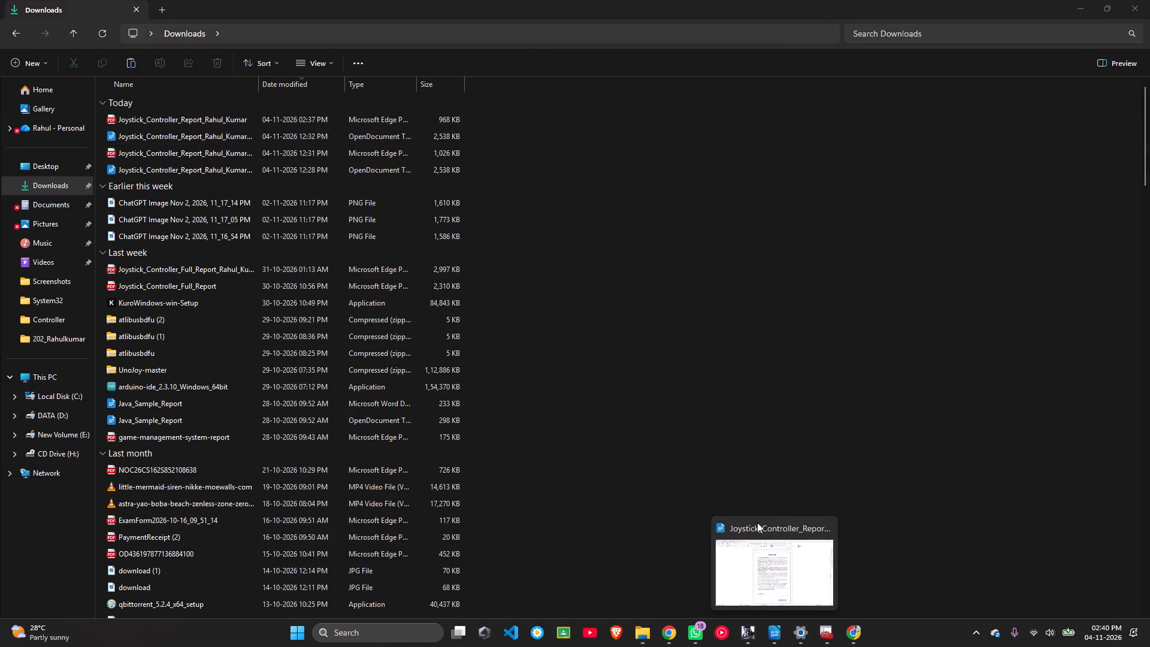
{"action": "left_click", "coordinate": [826, 534]}
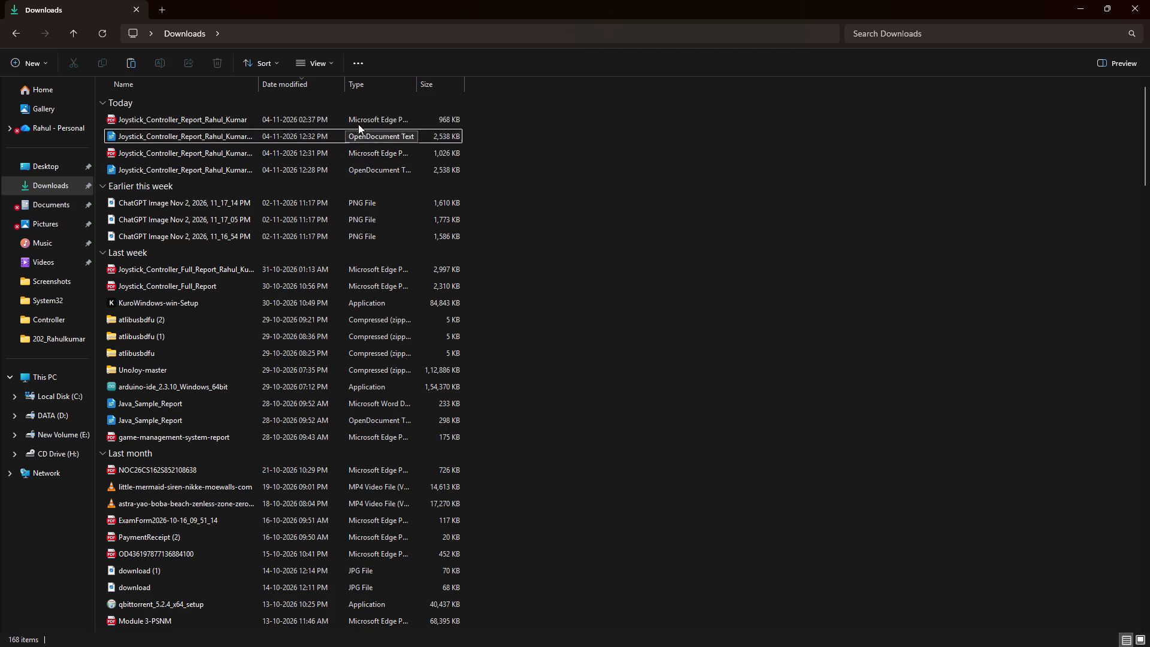
{"action": "left_click", "coordinate": [359, 132]}
{"action": "key", "text": "Delete"}
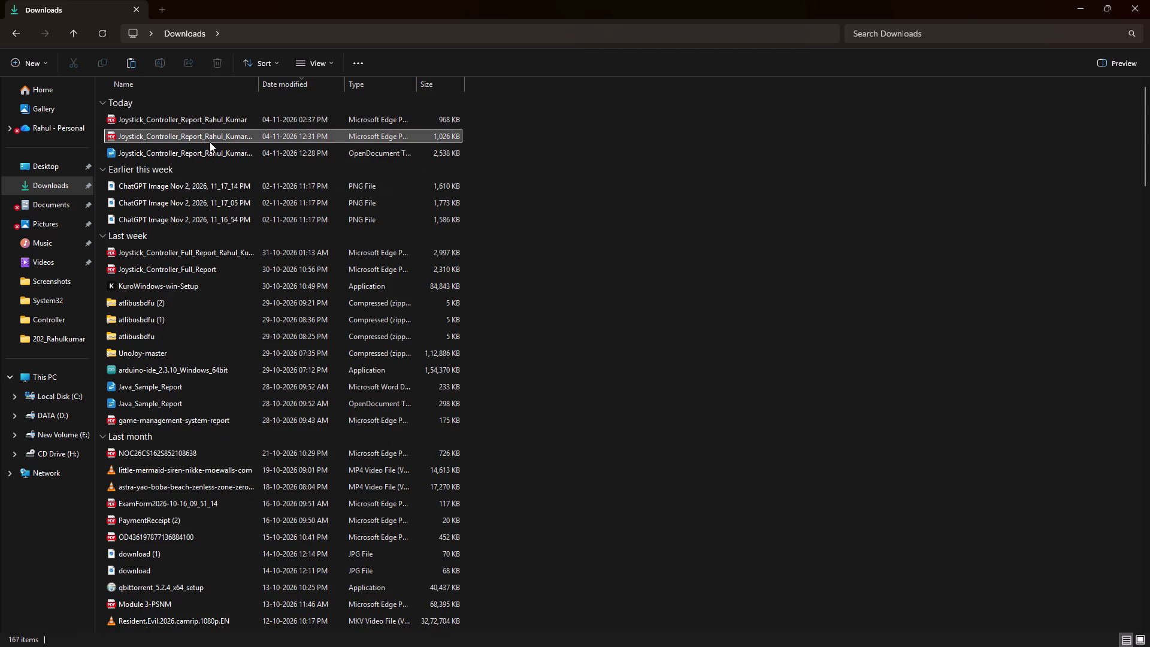
Delete the 12:31 PM report PDF and the 12:28 PM OpenDocument report from Downloads.
{"action": "key", "text": "Delete"}
{"action": "key", "text": "Delete"}
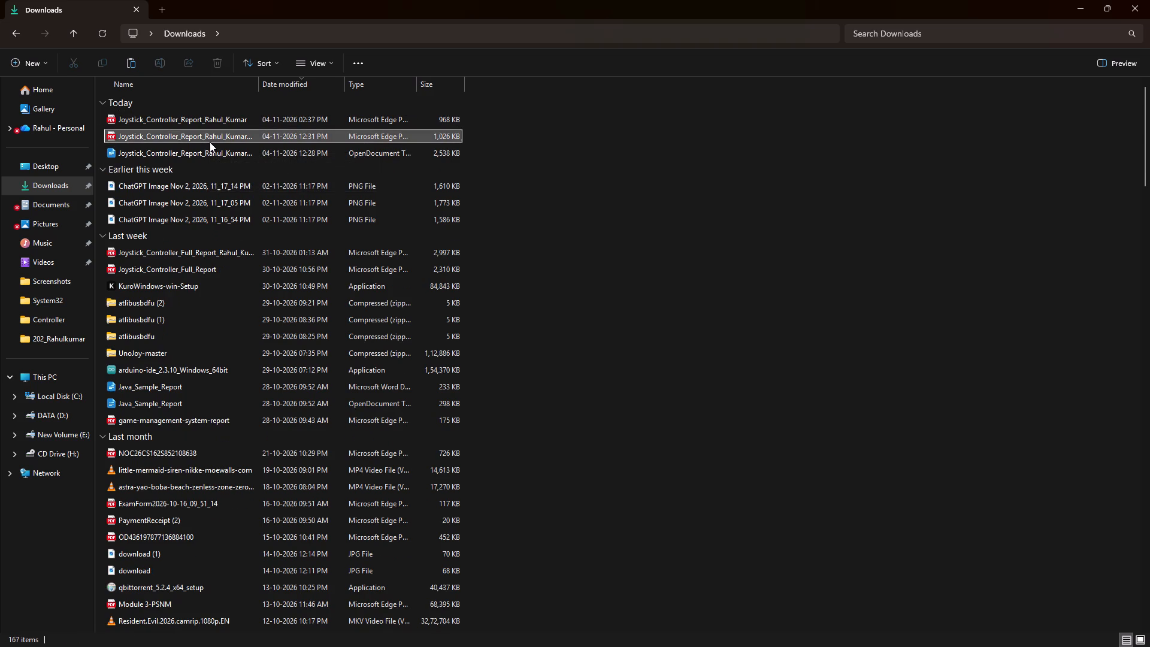
{"action": "left_click", "coordinate": [210, 142]}
{"action": "key", "text": "Delete"}
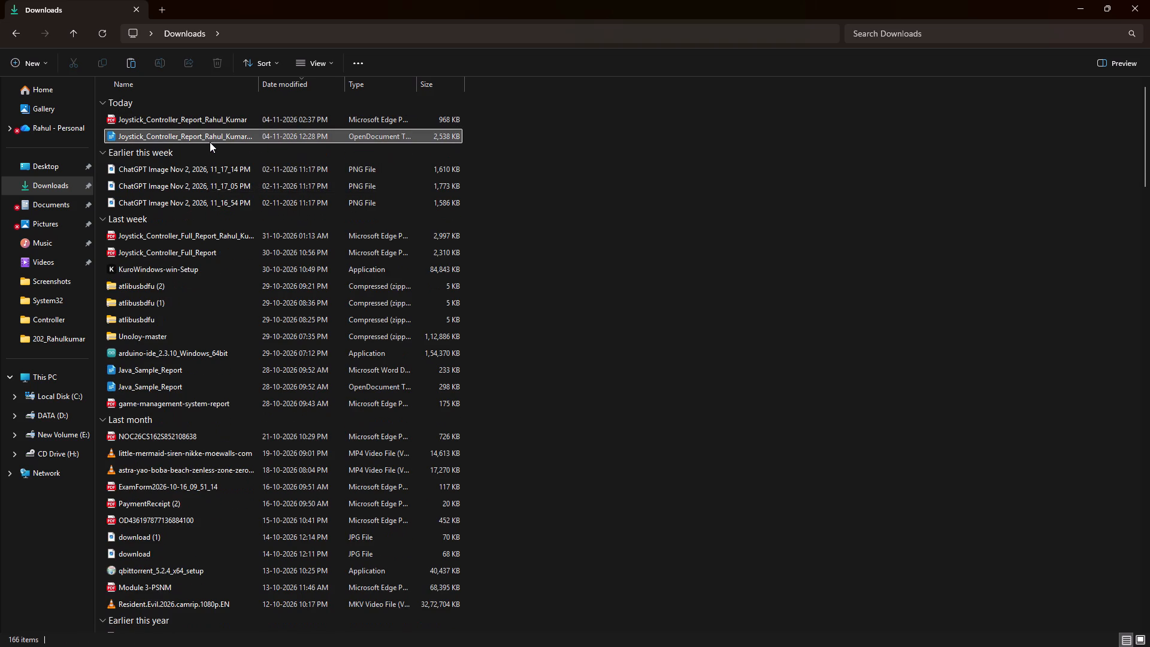
{"action": "left_click", "coordinate": [210, 142]}
{"action": "key", "text": "Delete"}
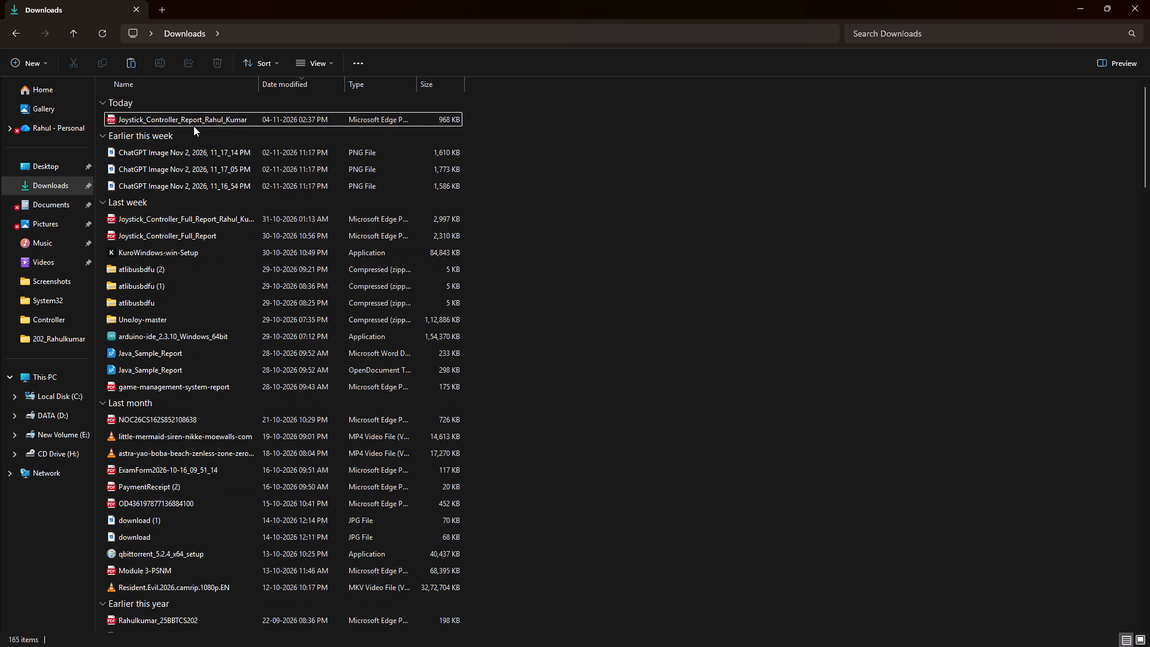
Open the remaining report PDF from Downloads, check the front pages, table of contents and figure list, and close it.
{"action": "double_click", "coordinate": [193, 126]}
{"action": "scroll", "coordinate": [426, 327], "scroll_direction": "down", "scroll_amount": 13}
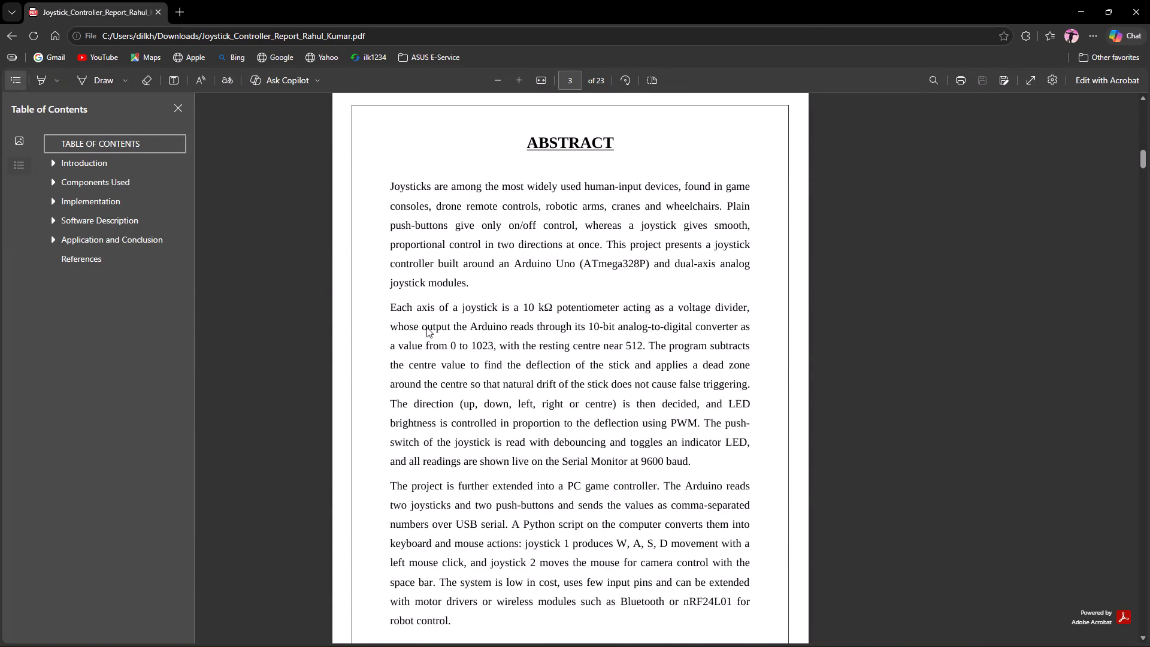
{"action": "scroll", "coordinate": [426, 327], "scroll_direction": "down", "scroll_amount": 11}
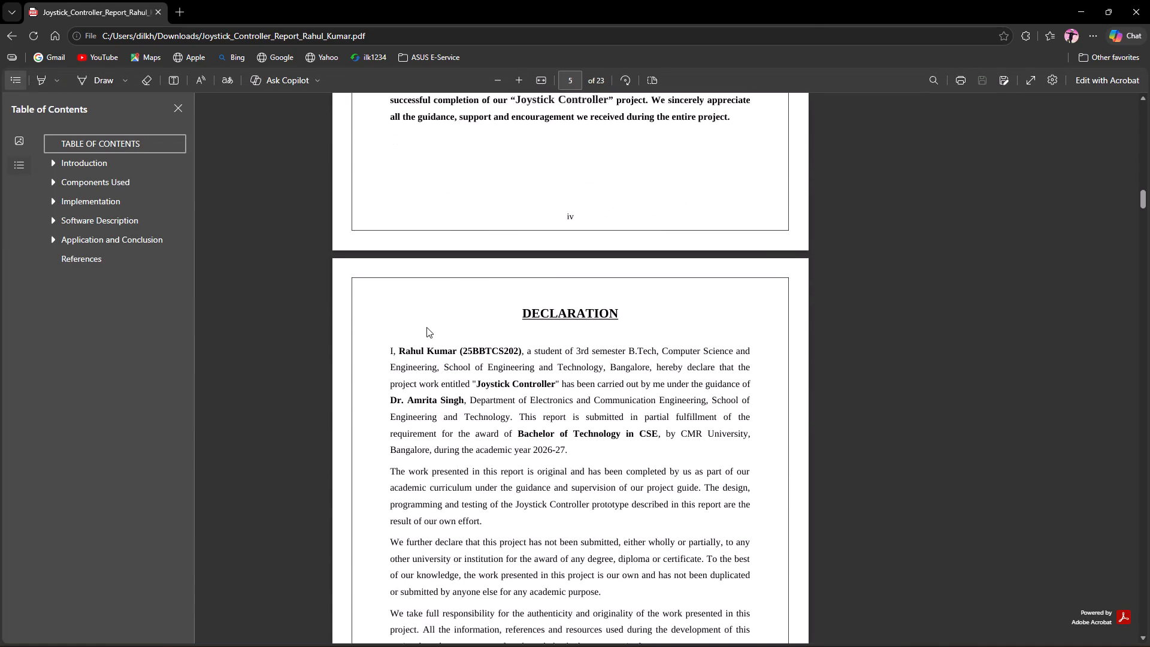
{"action": "scroll", "coordinate": [426, 327], "scroll_direction": "down", "scroll_amount": 10}
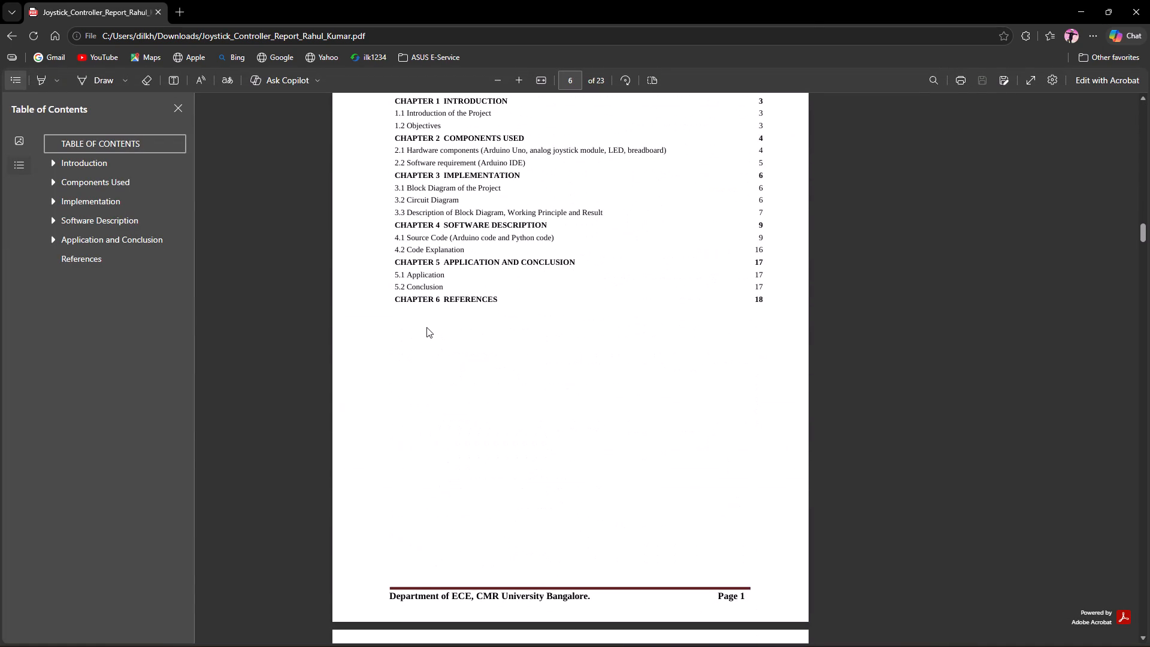
{"action": "scroll", "coordinate": [426, 327], "scroll_direction": "down", "scroll_amount": 9}
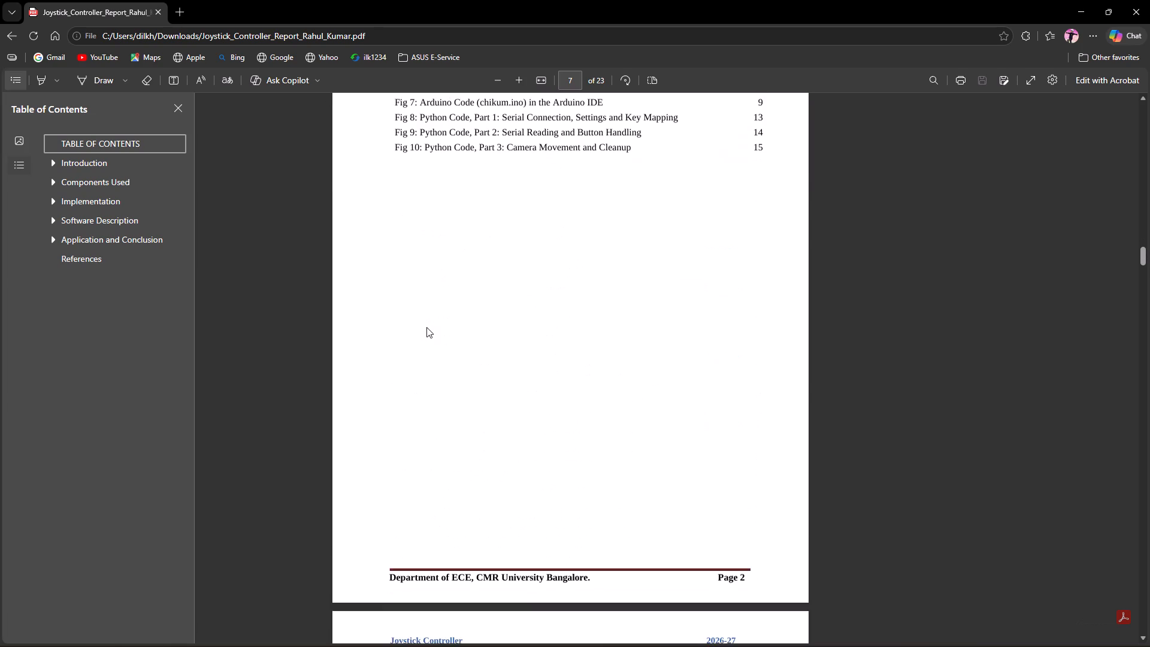
{"action": "scroll", "coordinate": [426, 327], "scroll_direction": "down", "scroll_amount": 1}
{"action": "scroll", "coordinate": [426, 327], "scroll_direction": "up", "scroll_amount": 20}
{"action": "scroll", "coordinate": [426, 327], "scroll_direction": "up", "scroll_amount": 20}
{"action": "scroll", "coordinate": [426, 327], "scroll_direction": "up", "scroll_amount": 1}
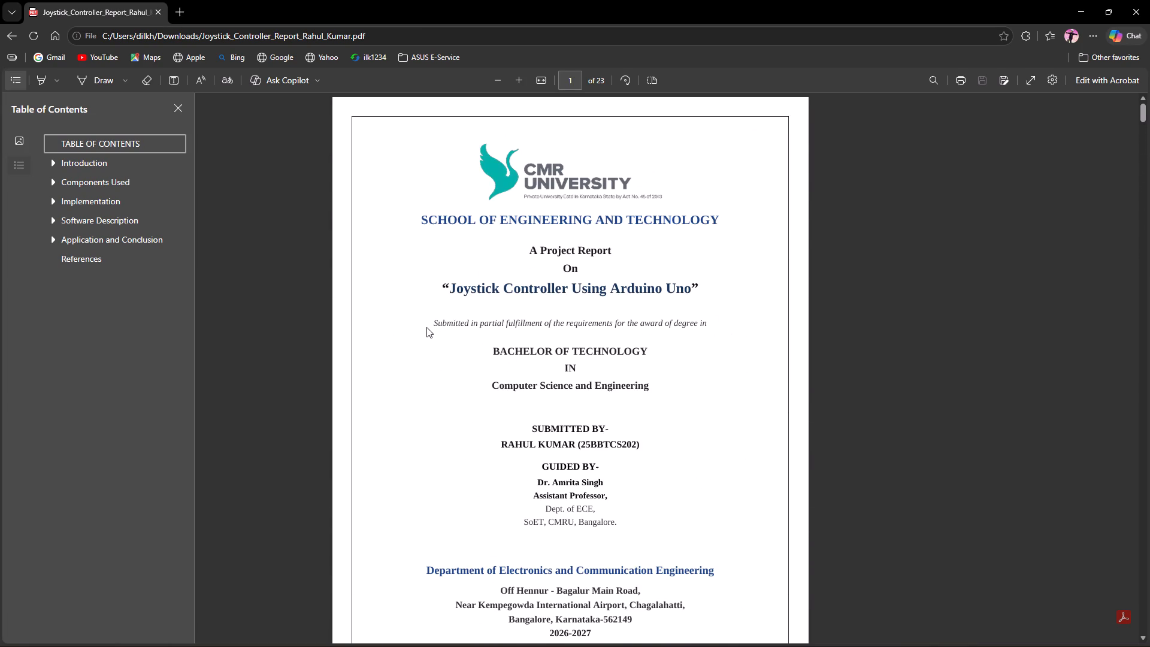
{"action": "left_click", "coordinate": [1149, 5]}
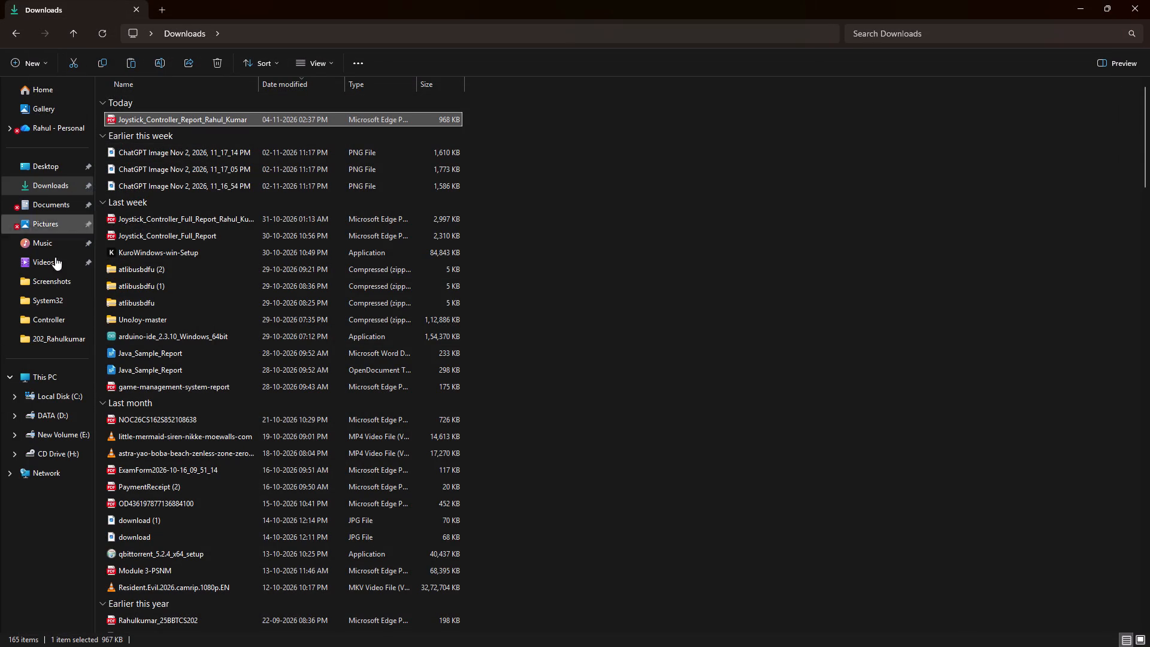
Return to the project folder in File Explorer.
{"action": "left_click", "coordinate": [57, 276]}
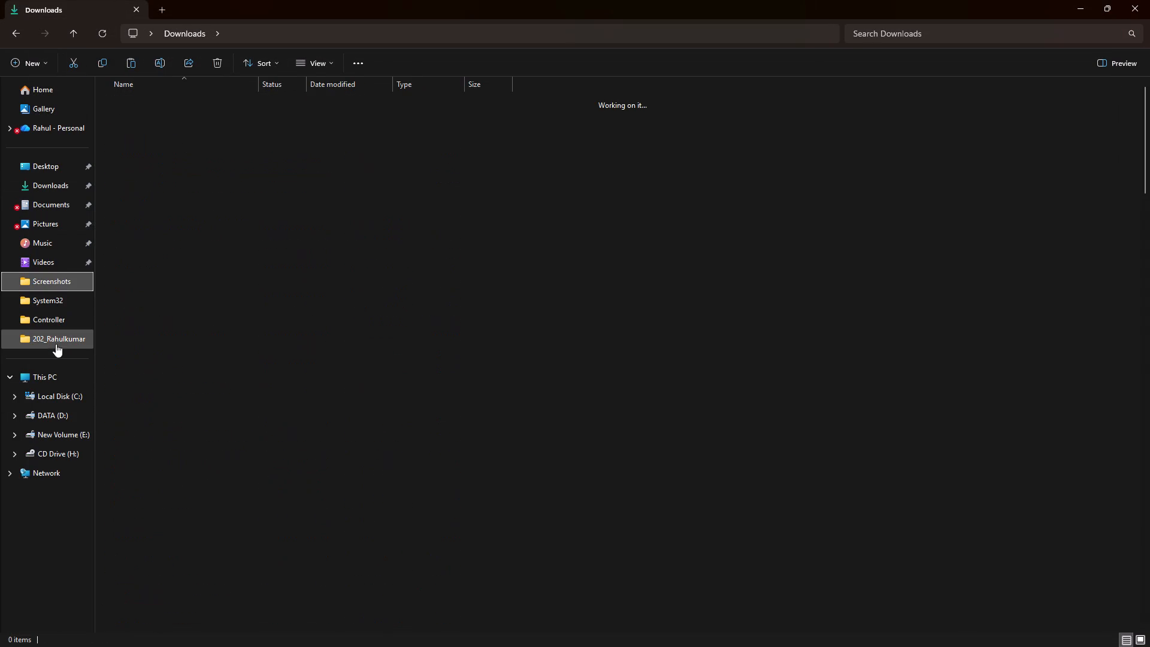
{"action": "left_click", "coordinate": [56, 344]}
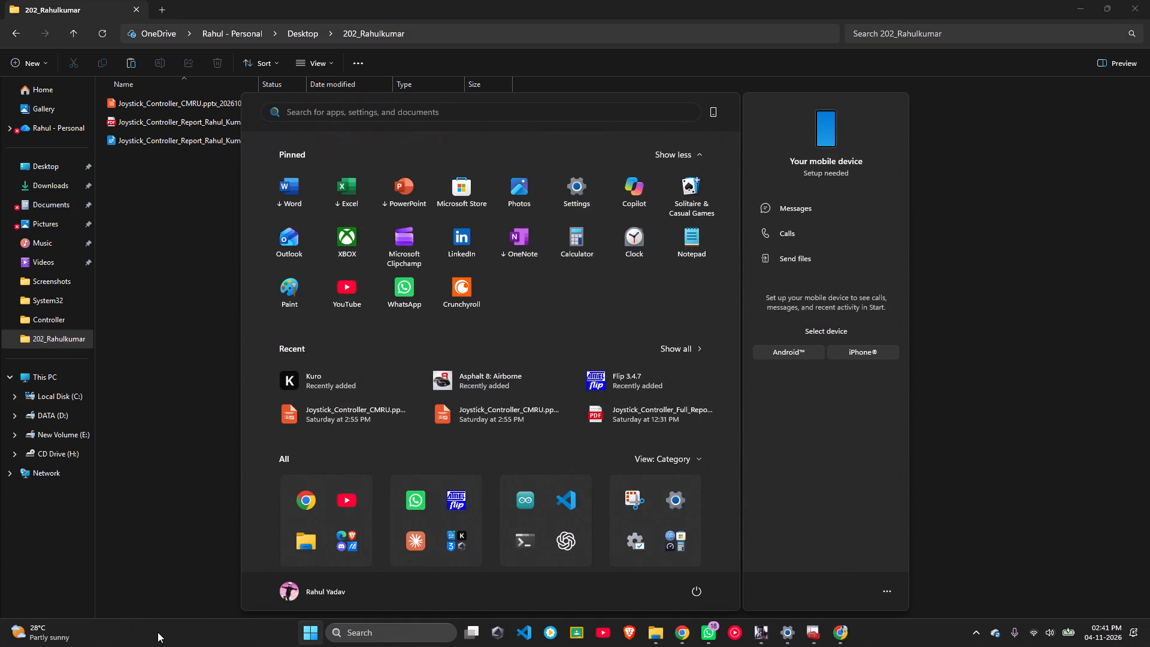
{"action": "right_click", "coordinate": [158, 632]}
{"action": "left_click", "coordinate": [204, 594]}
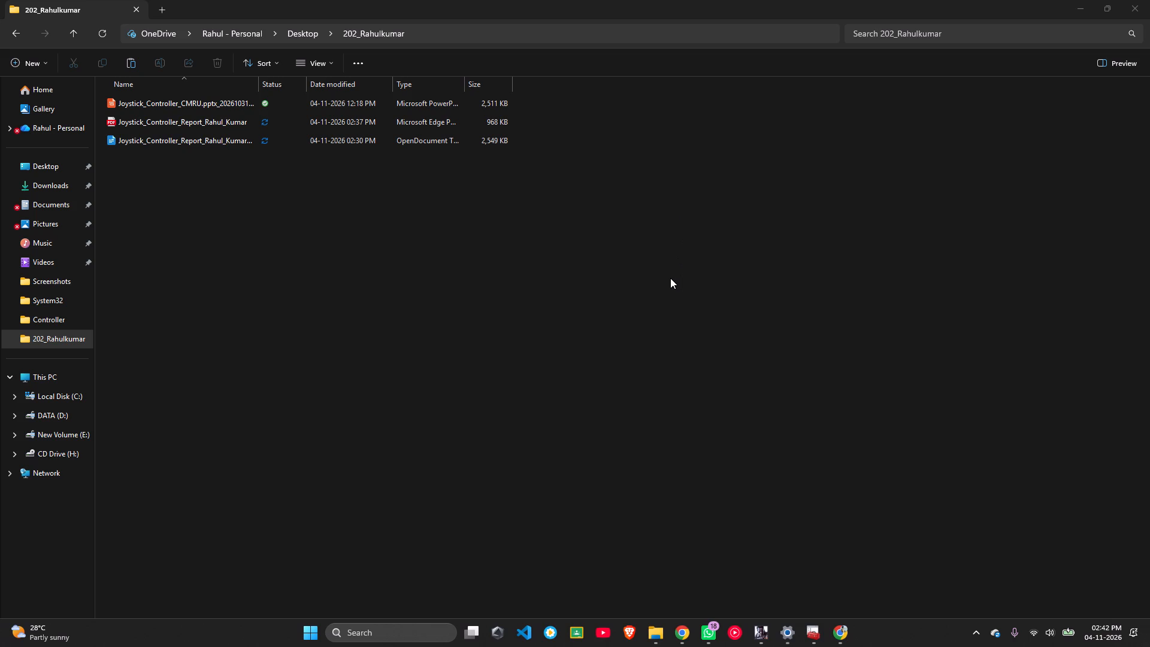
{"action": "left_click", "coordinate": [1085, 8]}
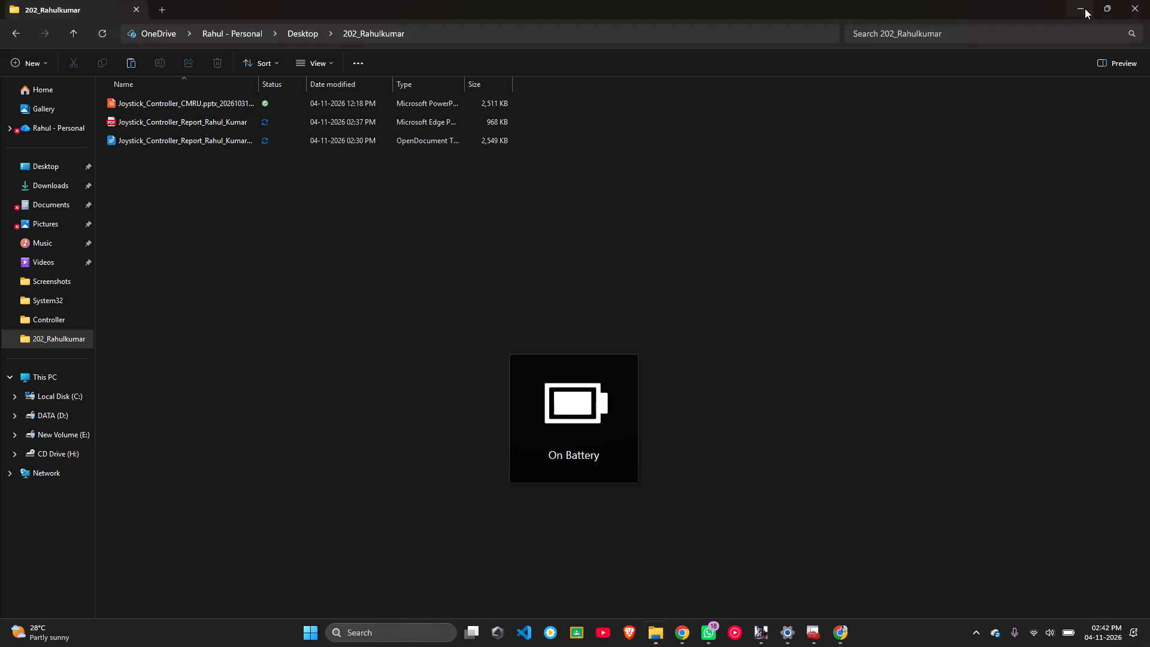